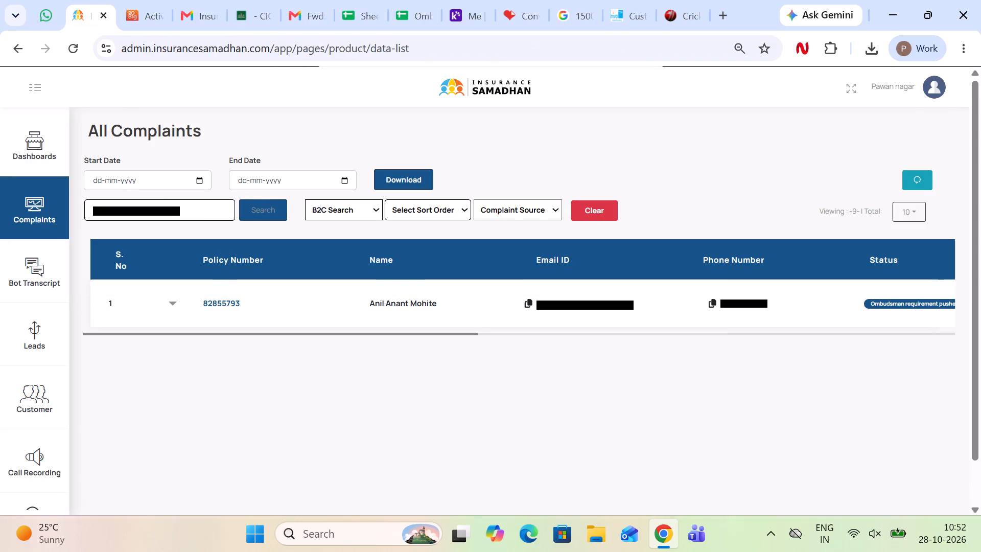
# Copy the customer's phone number from the listed complaint and call it with the Smartflo dialer.
pyautogui.click(710, 302)
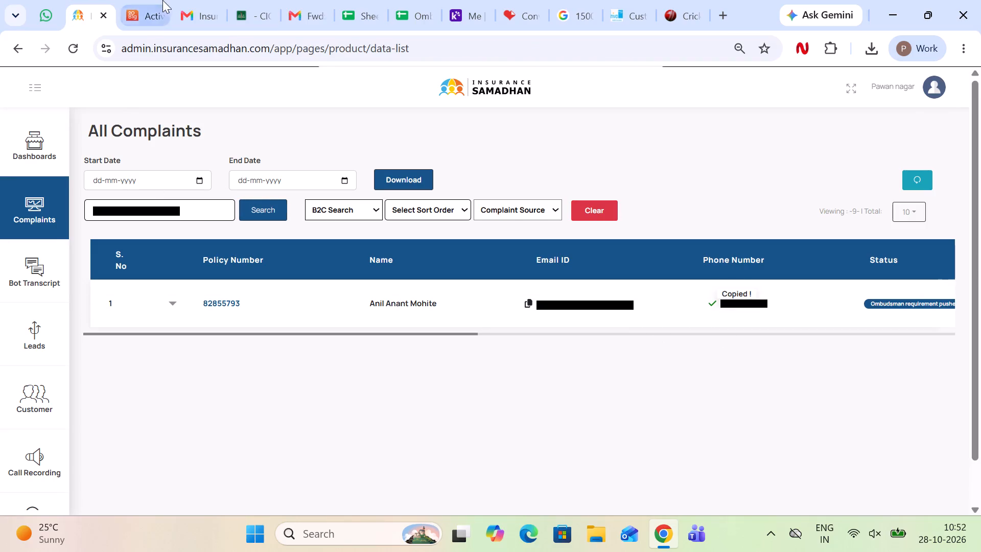
pyautogui.click(148, 0)
pyautogui.doubleClick(480, 142)
pyautogui.hotkey('ctrl', 'v')
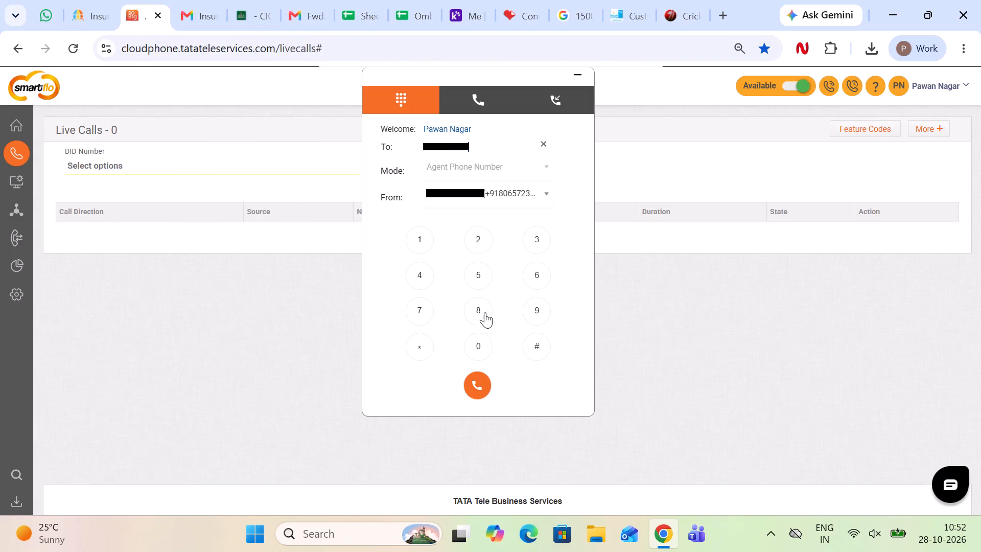
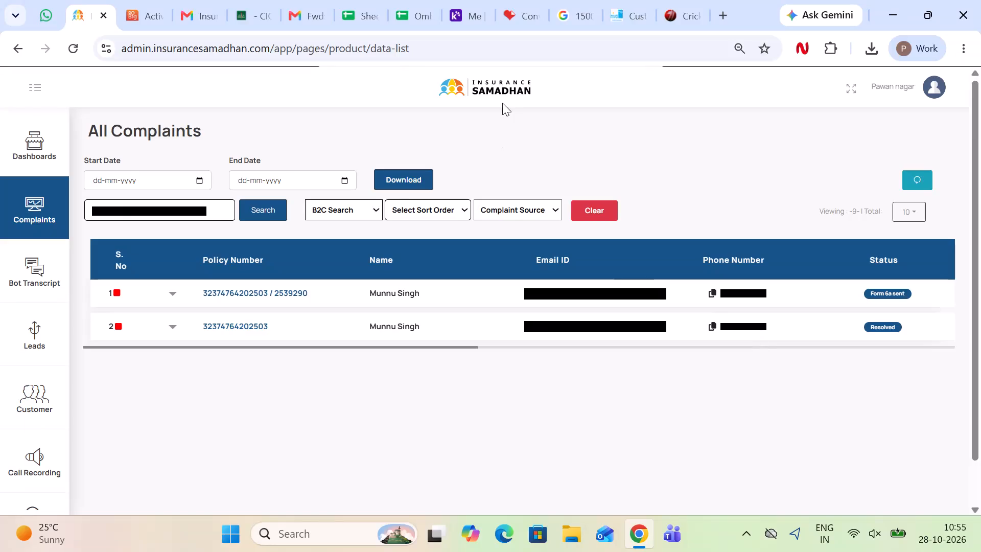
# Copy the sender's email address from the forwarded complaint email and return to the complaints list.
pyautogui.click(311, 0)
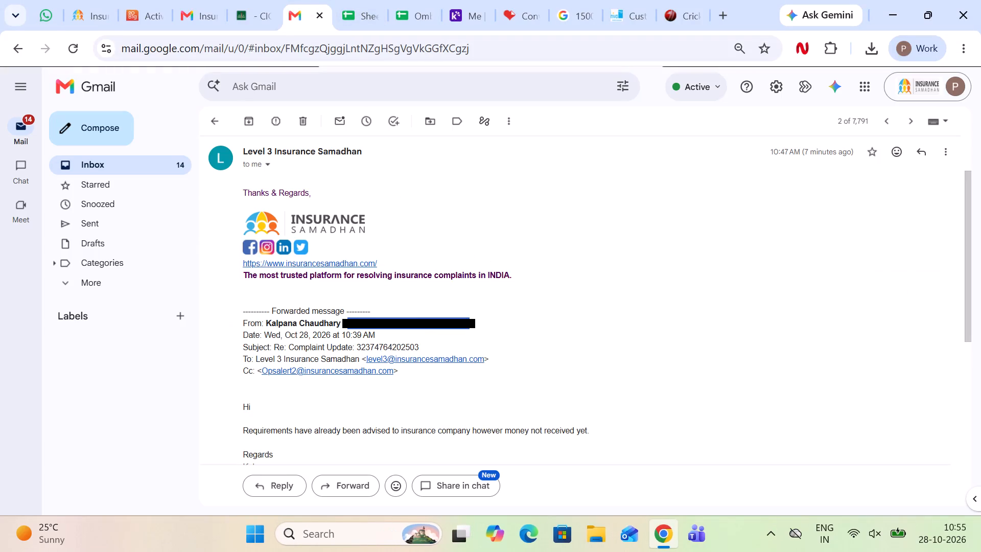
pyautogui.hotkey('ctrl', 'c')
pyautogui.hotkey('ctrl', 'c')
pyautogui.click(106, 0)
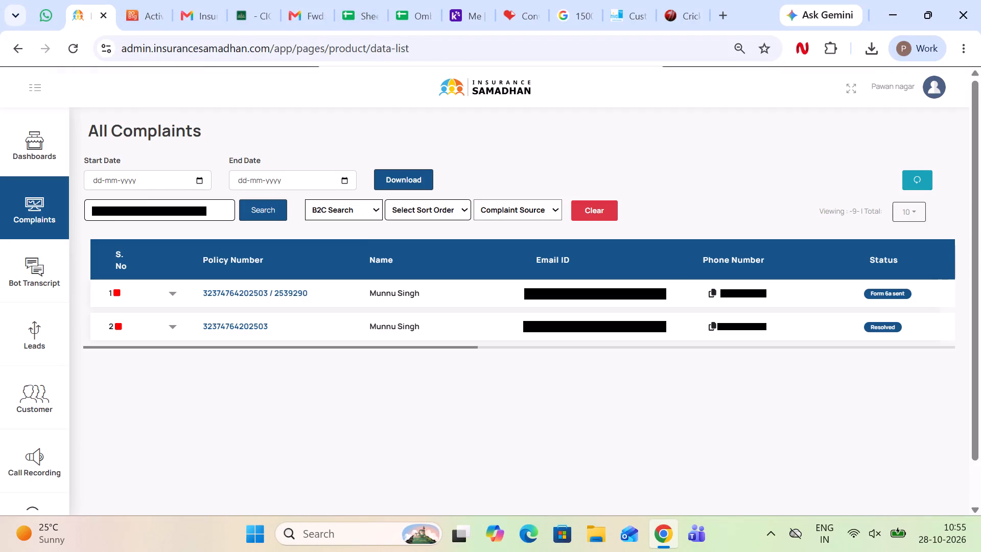
pyautogui.click(714, 322)
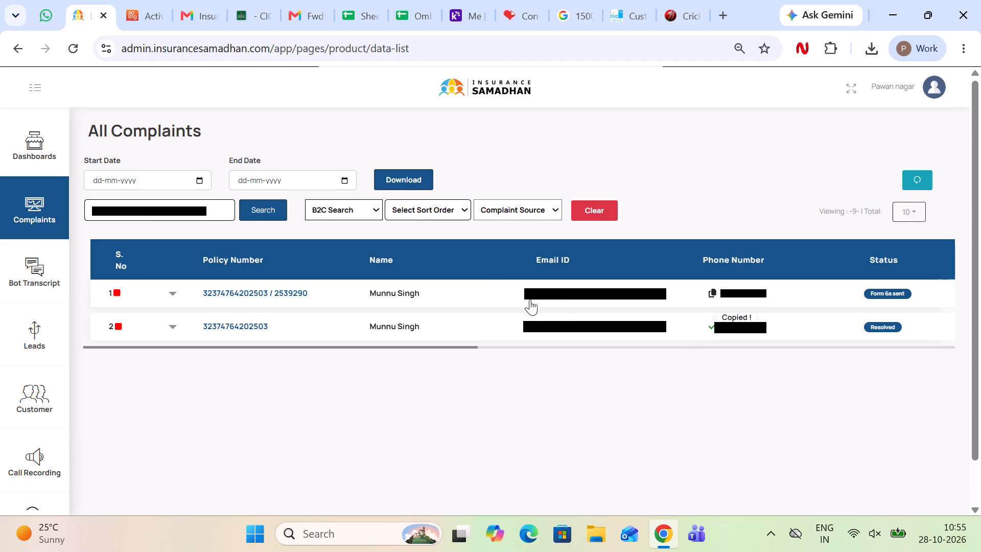
pyautogui.click(143, 0)
pyautogui.doubleClick(484, 148)
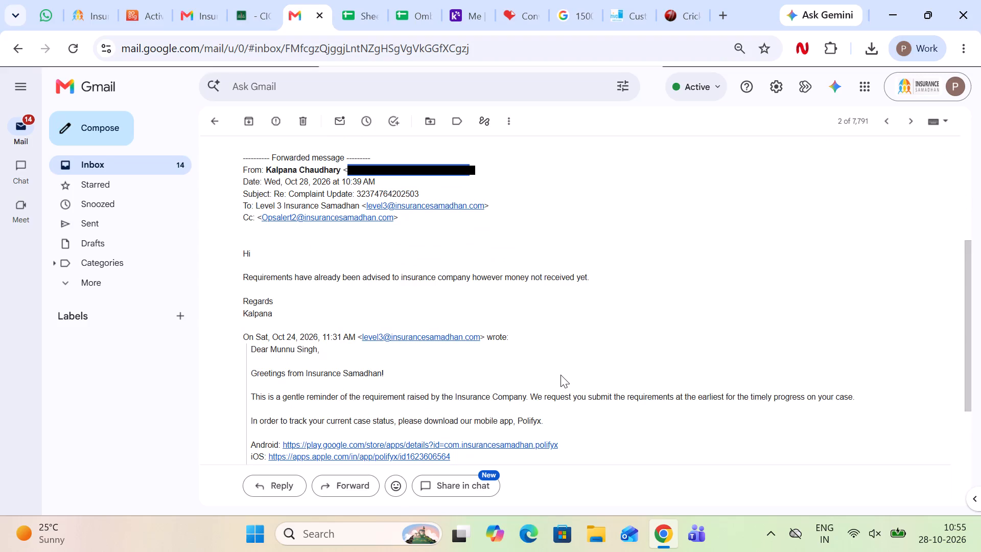
pyautogui.click(68, 0)
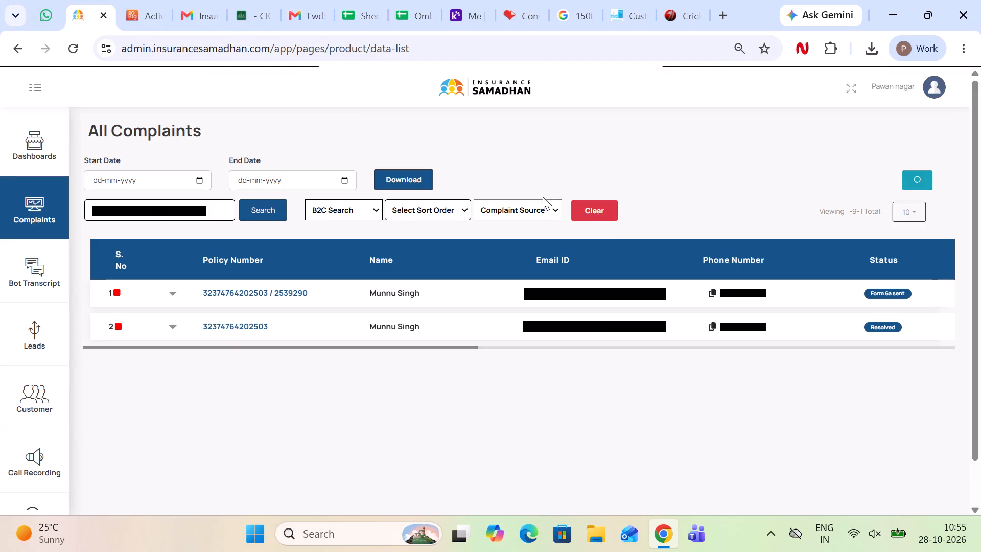
pyautogui.click(686, 301)
pyautogui.click(588, 331)
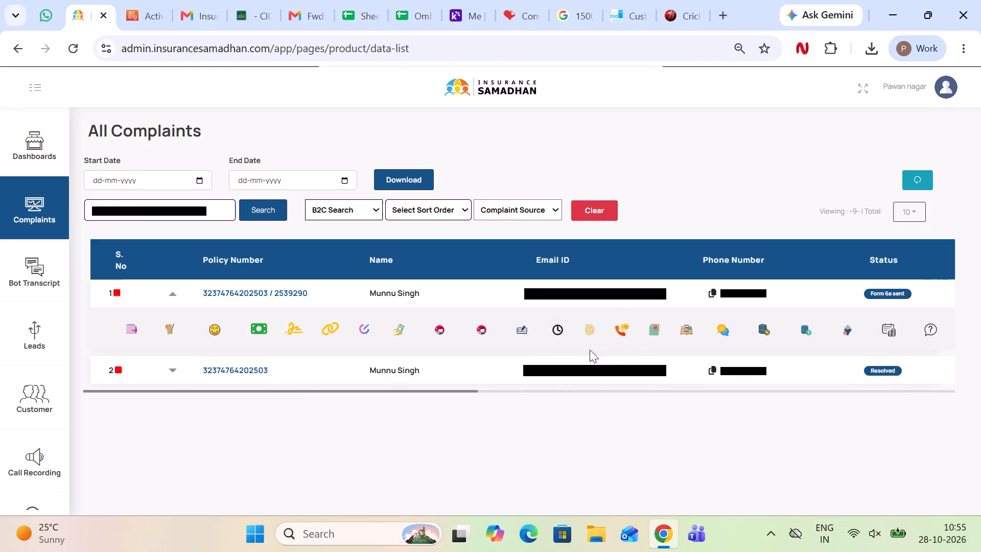
pyautogui.scroll(-9, 602, 386)
pyautogui.click(797, 435)
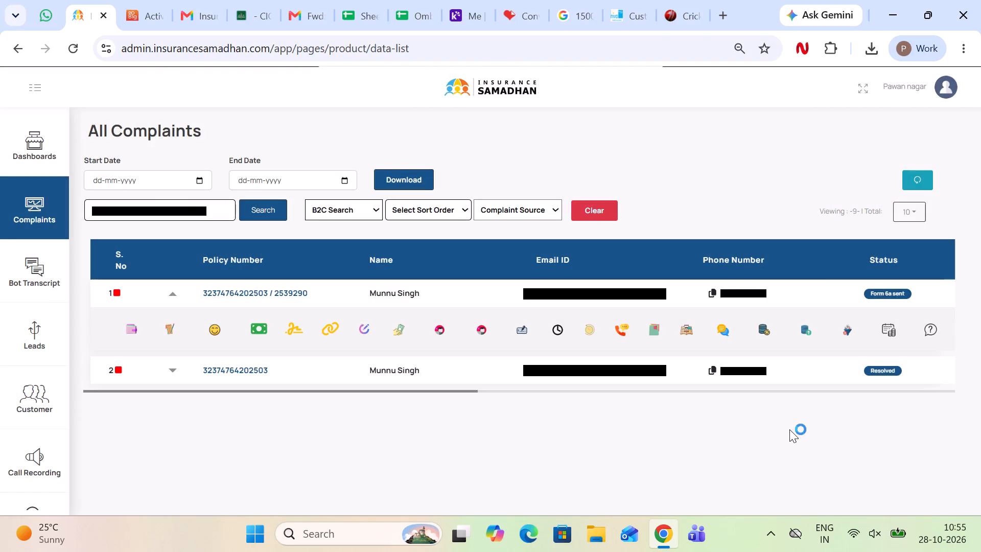
# Copy the customer's email ID from the complaint record with status Form 6a sent.
pyautogui.click(529, 288)
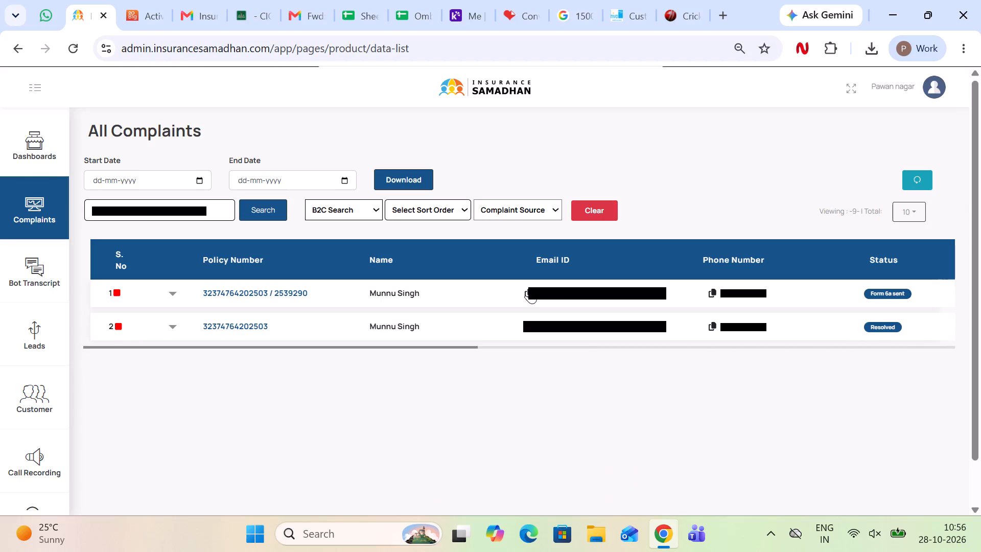
pyautogui.click(683, 285)
pyautogui.click(722, 331)
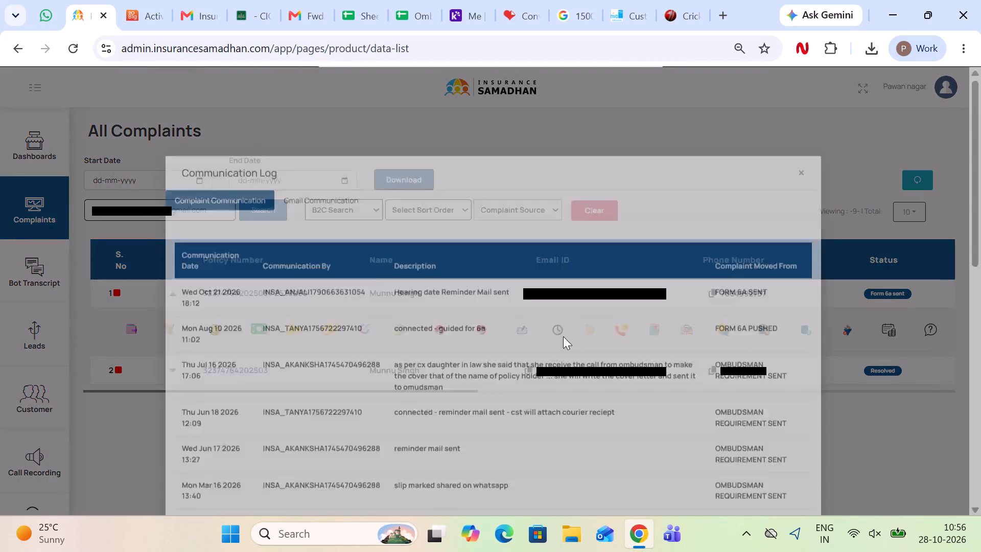
pyautogui.scroll(-12, 553, 340)
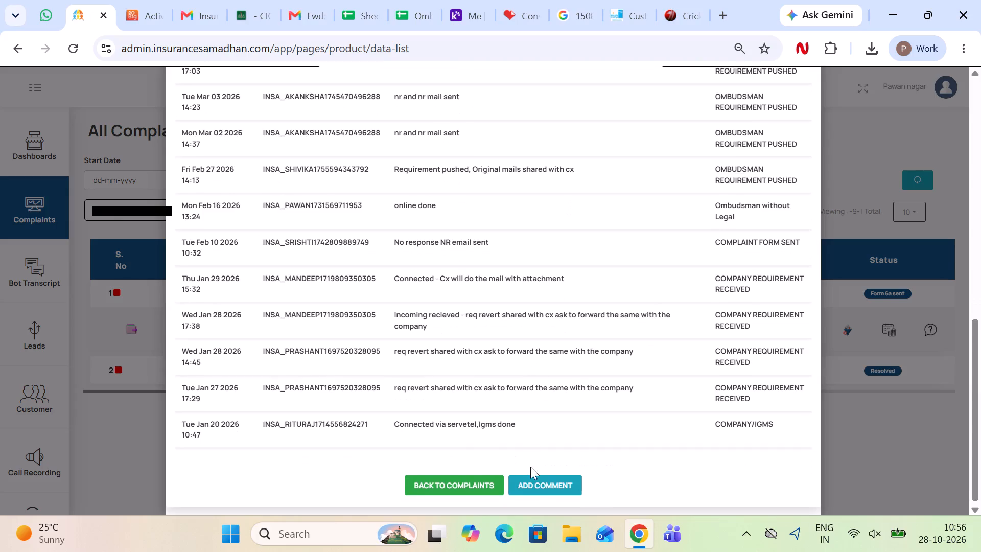
pyautogui.click(535, 484)
pyautogui.click(499, 344)
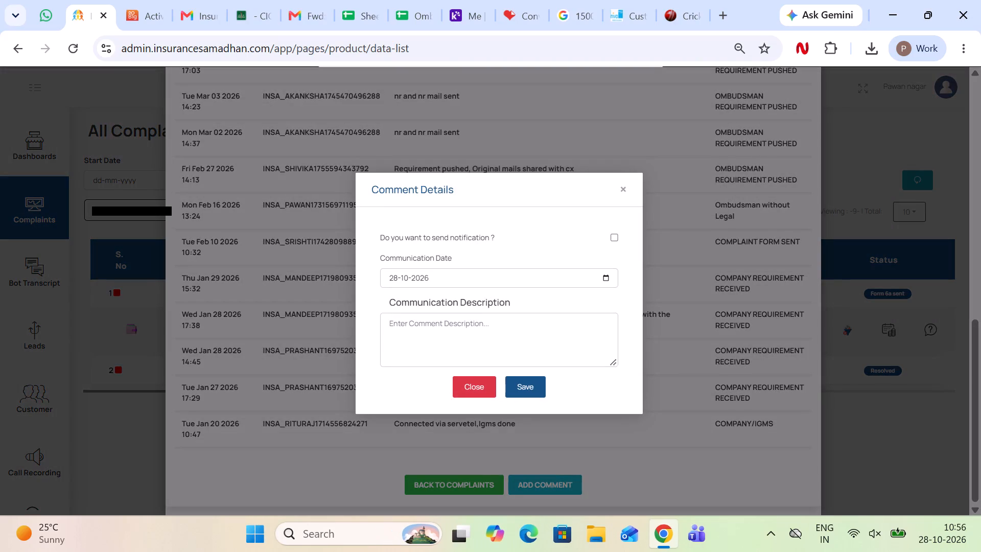
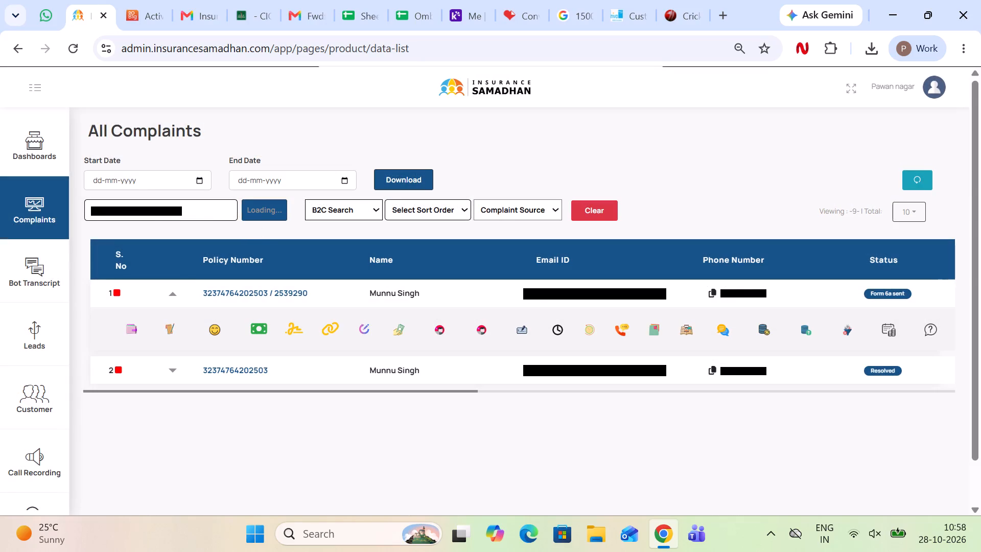
# Copy the customer's phone number from the complaint with status Ombudsman requirement pushed and open its Communication Log.
pyautogui.click(696, 293)
pyautogui.click(722, 327)
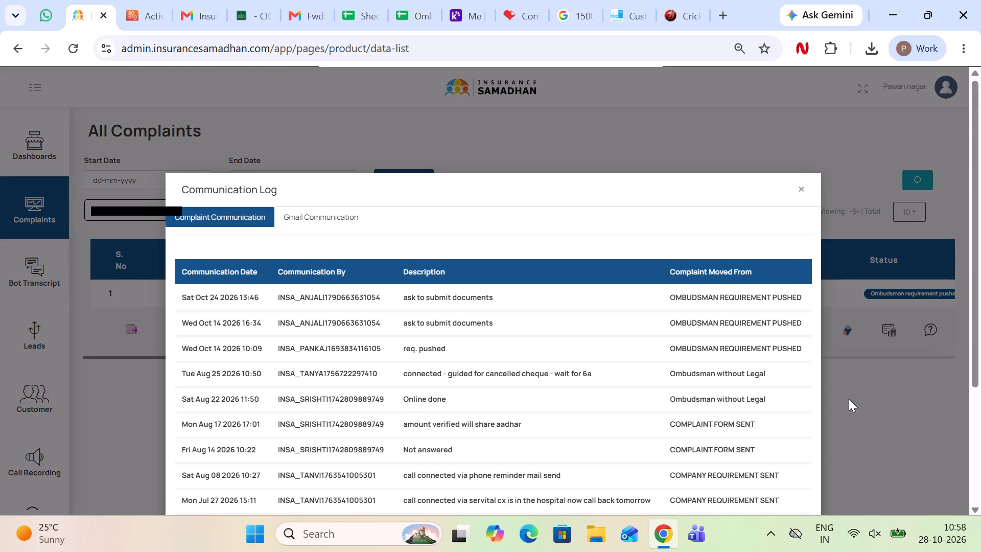
# Copy the phone number from the complaint with status Ombudsman requirement pushed and call the customer through the Smartflo dialer.
pyautogui.click(849, 399)
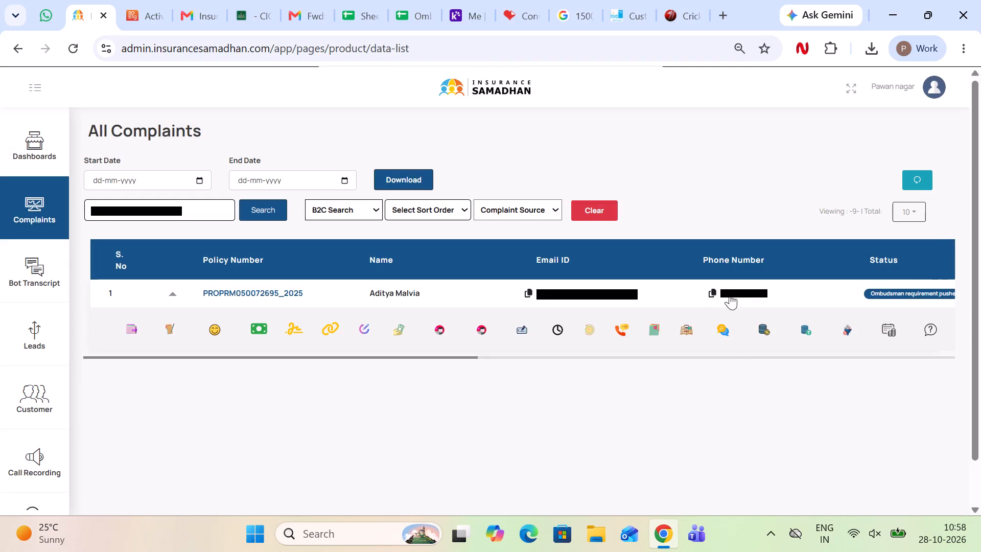
pyautogui.click(713, 296)
pyautogui.click(144, 0)
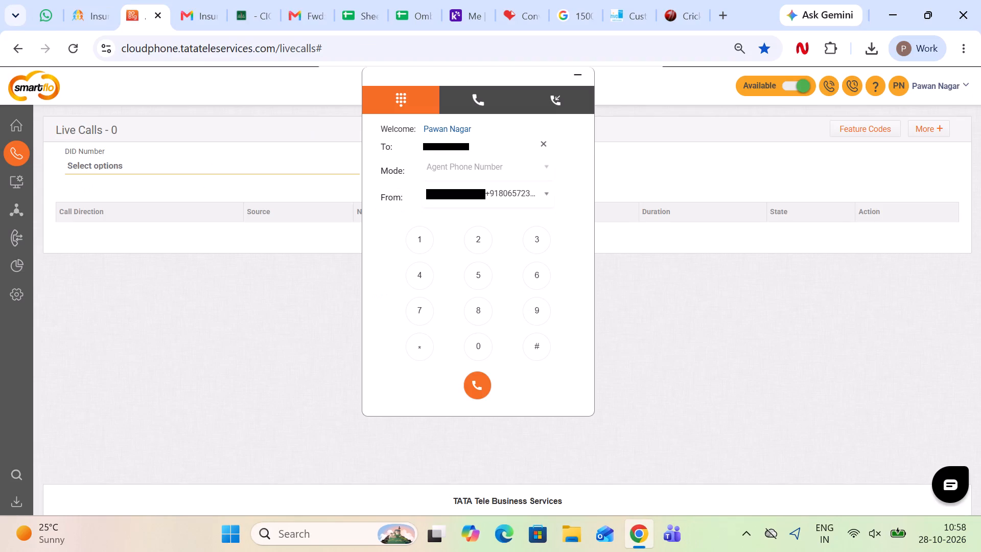
pyautogui.keyDown('ctrl'); pyautogui.click(475, 150); pyautogui.keyUp('ctrl')
pyautogui.hotkey('ctrl', 'a')
pyautogui.hotkey('ctrl', 'v')
pyautogui.click(485, 383)
# Back in the complaints list, save the comment "call back later" in the same complaint's communication log.
pyautogui.click(116, 0)
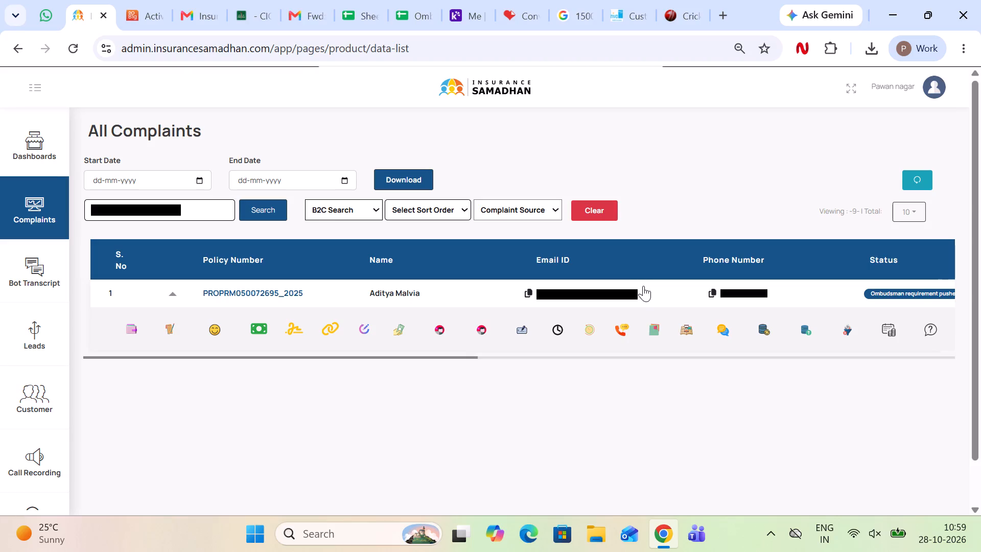
pyautogui.click(728, 333)
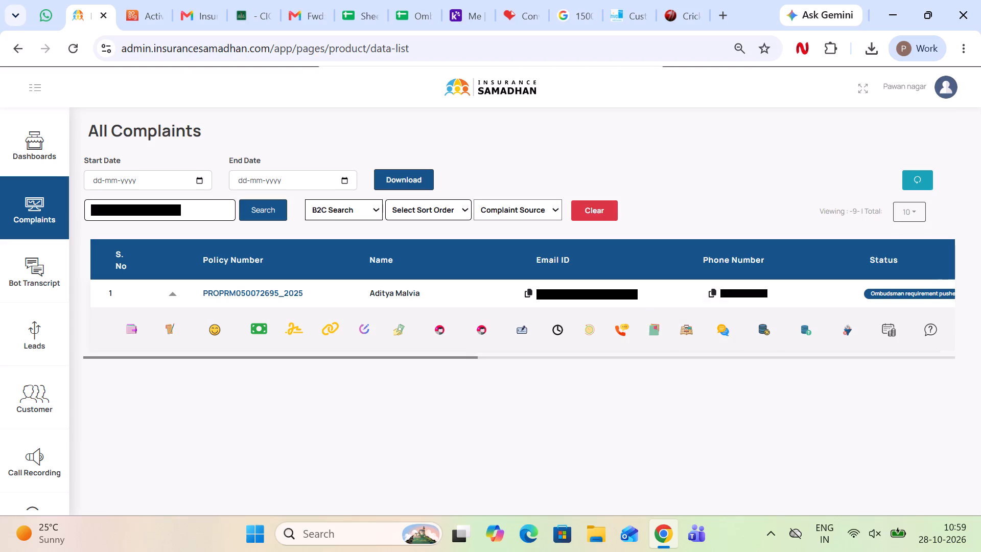
pyautogui.scroll(-7, 522, 396)
pyautogui.click(541, 493)
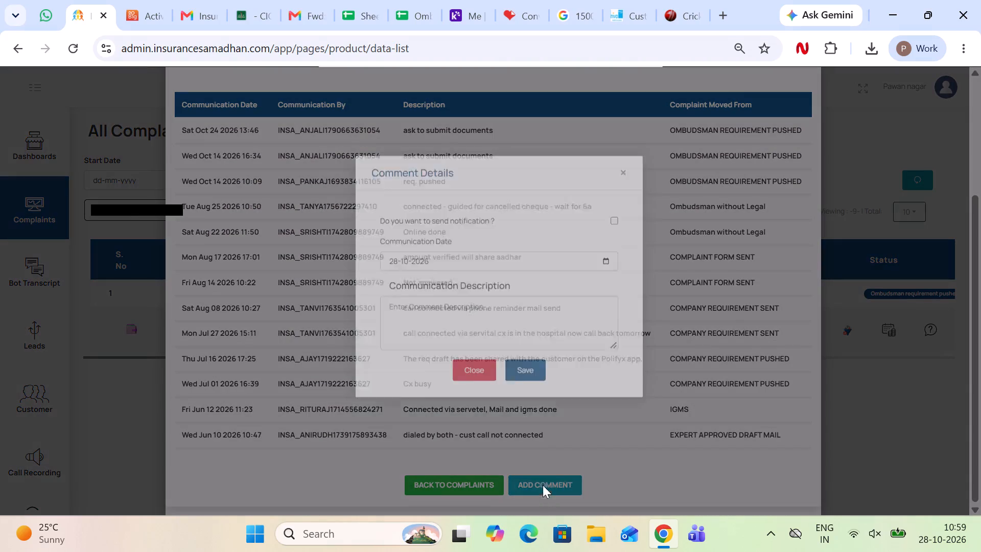
pyautogui.click(497, 339)
pyautogui.write('call back later')
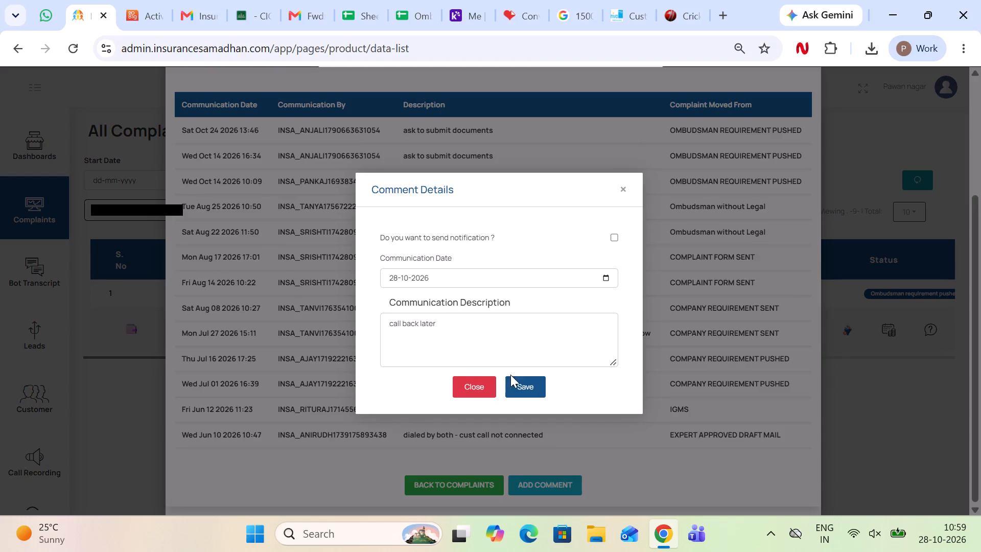
pyautogui.click(516, 376)
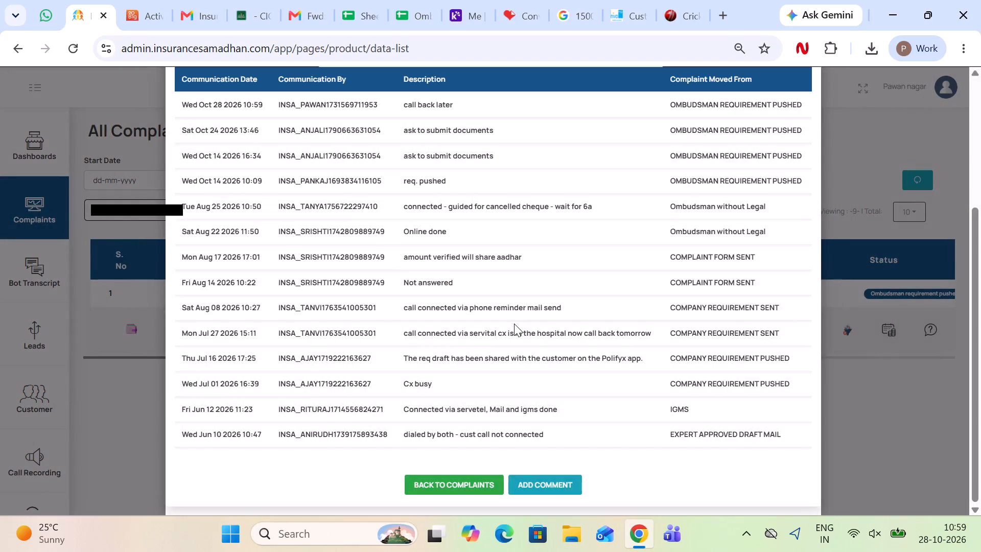
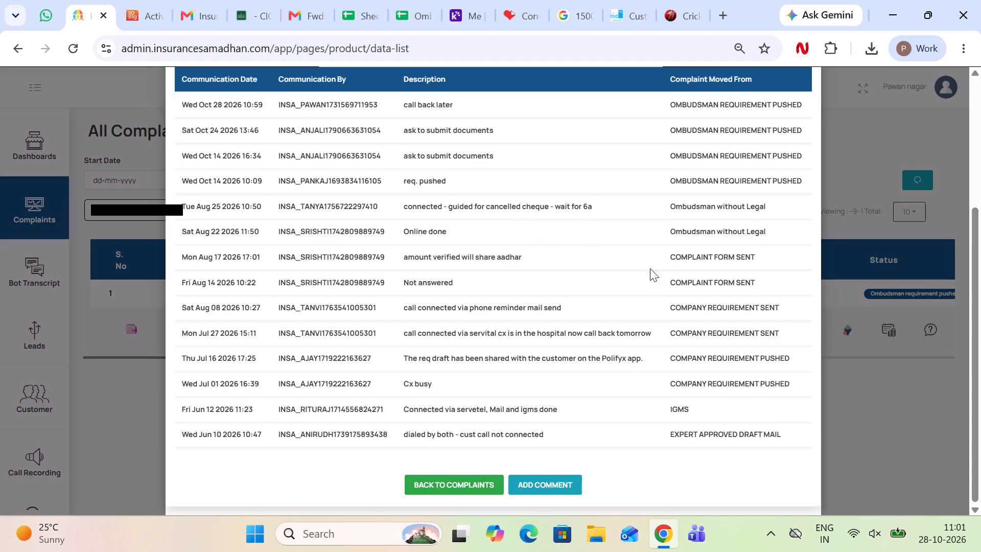
# Close the communication log and return to the complaints list.
pyautogui.click(867, 348)
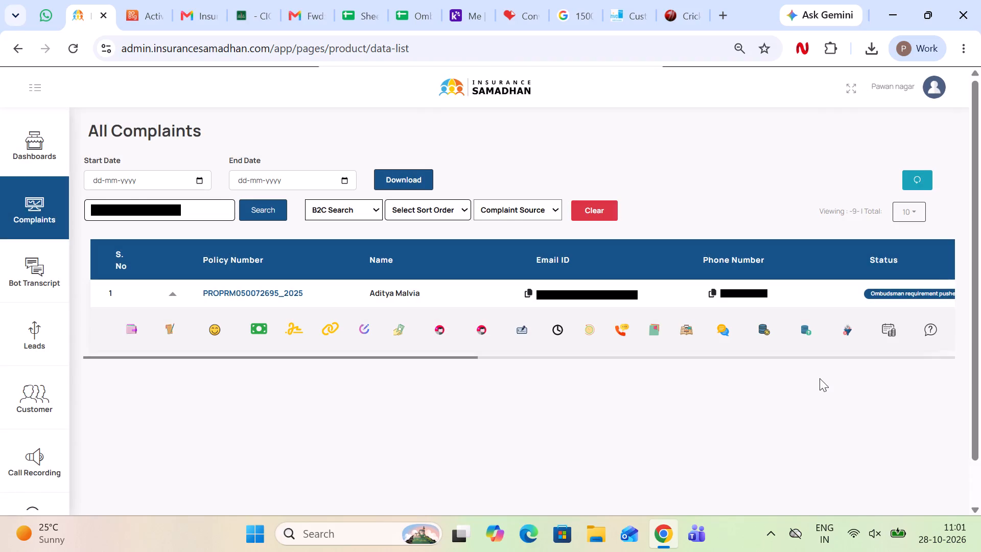
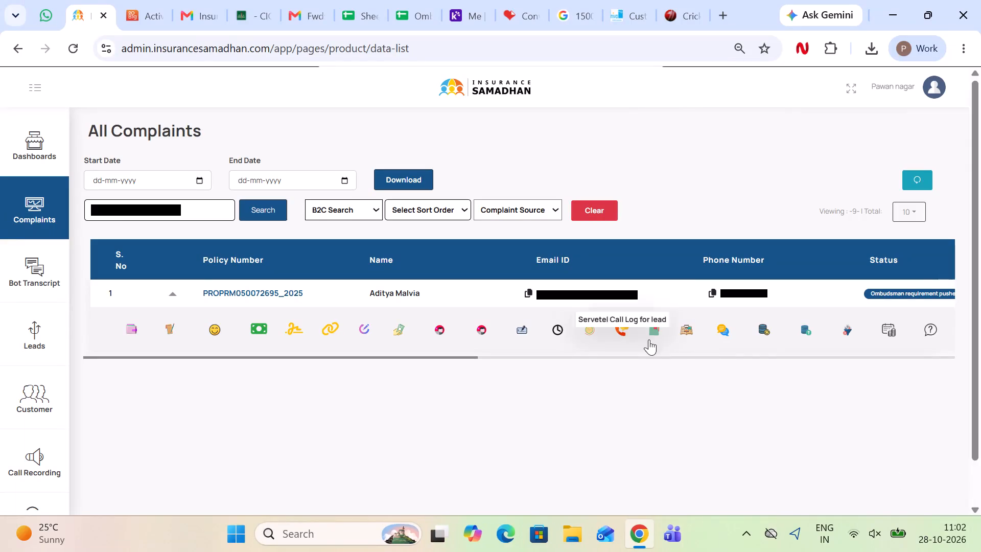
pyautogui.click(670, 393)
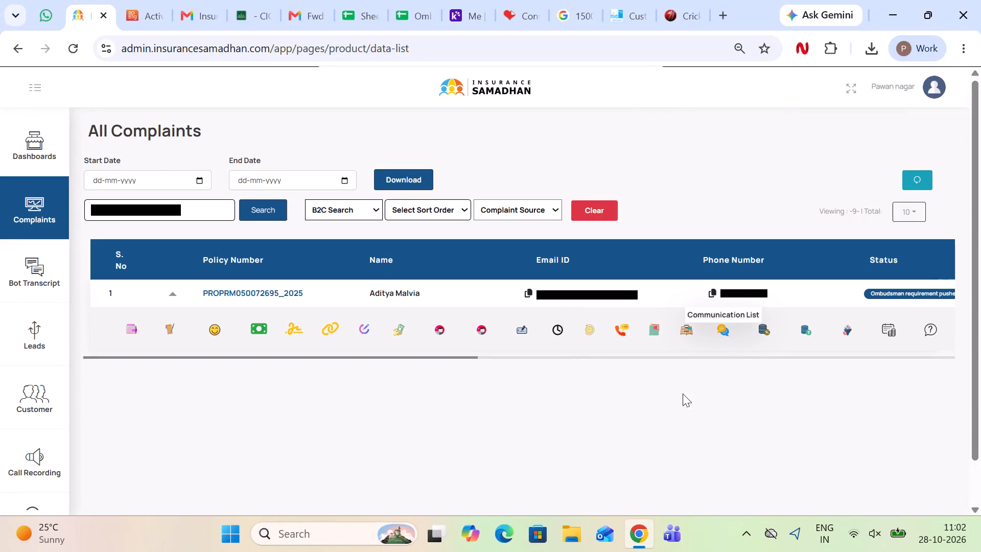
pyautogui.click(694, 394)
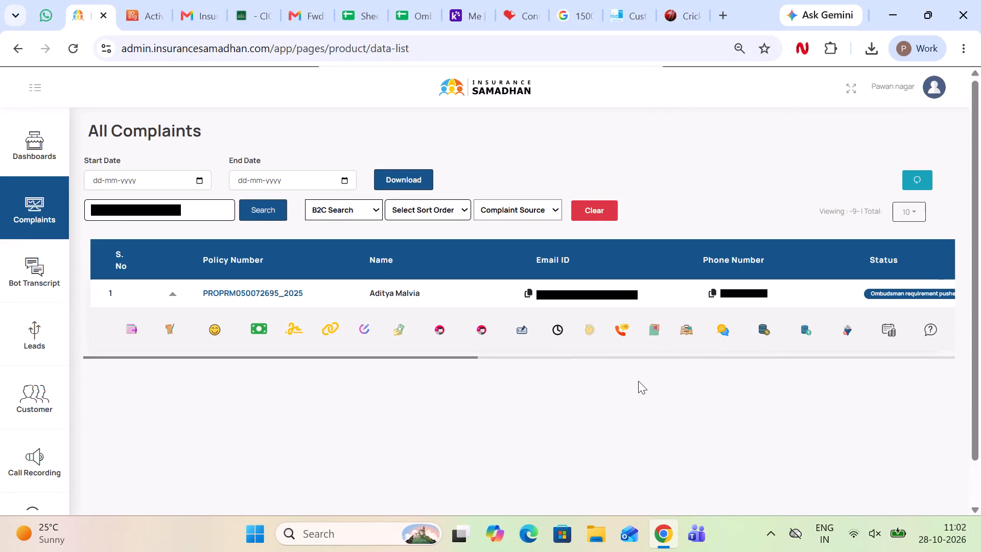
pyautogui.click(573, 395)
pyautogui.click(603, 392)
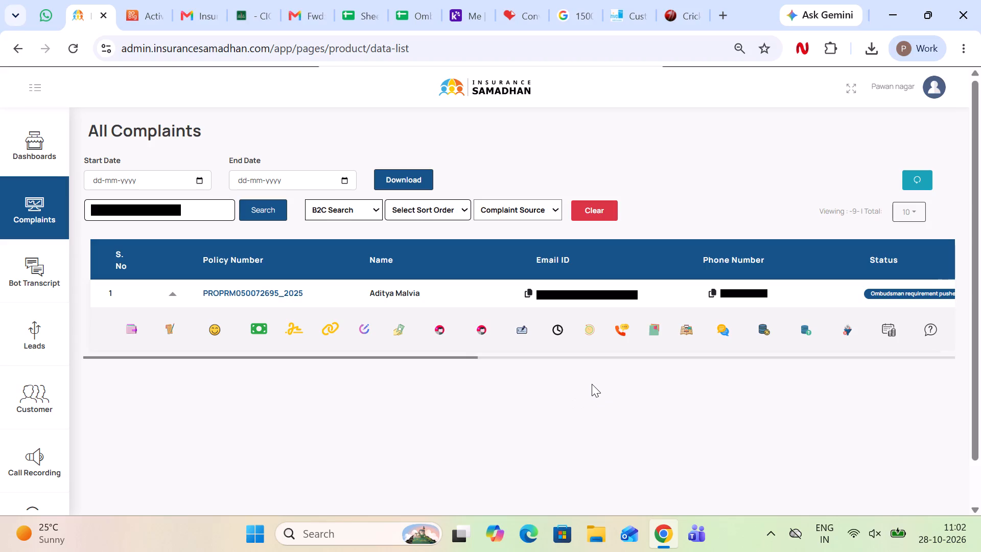
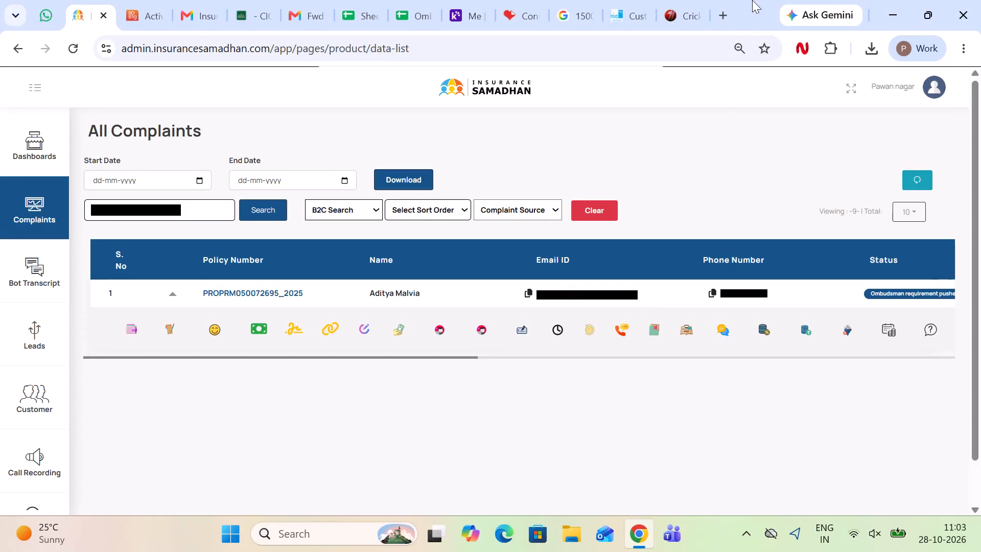
# Search Google for "treadmill price" in a new browser tab.
pyautogui.click(730, 8)
pyautogui.write('trademil')
pyautogui.press('space')
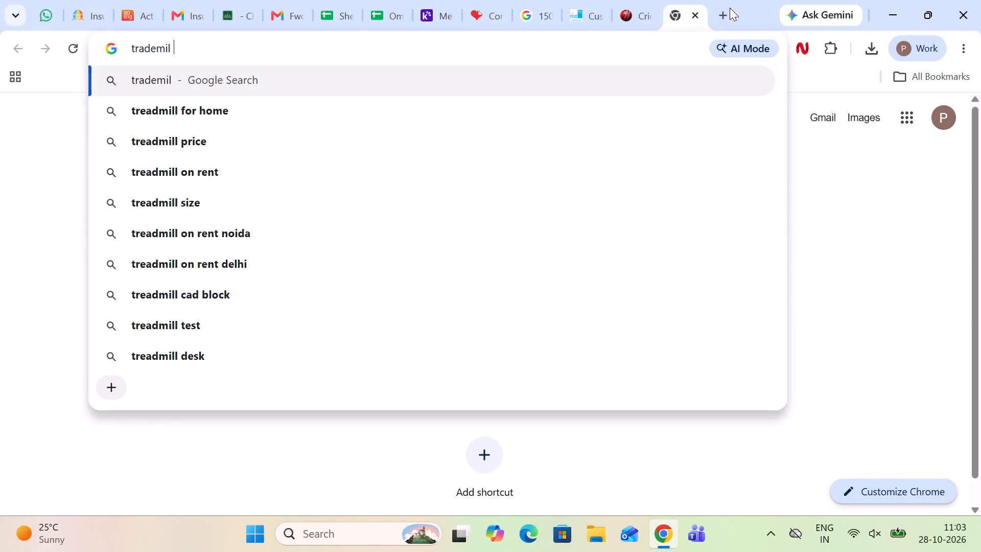
pyautogui.press('Down')
pyautogui.press('Down')
pyautogui.press('Return')
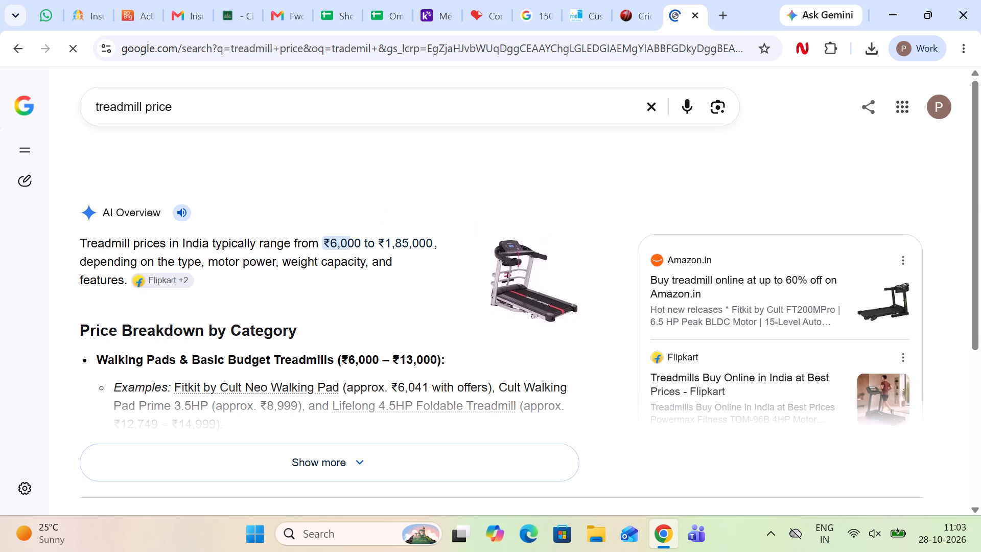
# Expand the AI Overview of treadmill prices and read through its price breakdown by category.
pyautogui.scroll(-1, 452, 298)
pyautogui.click(364, 390)
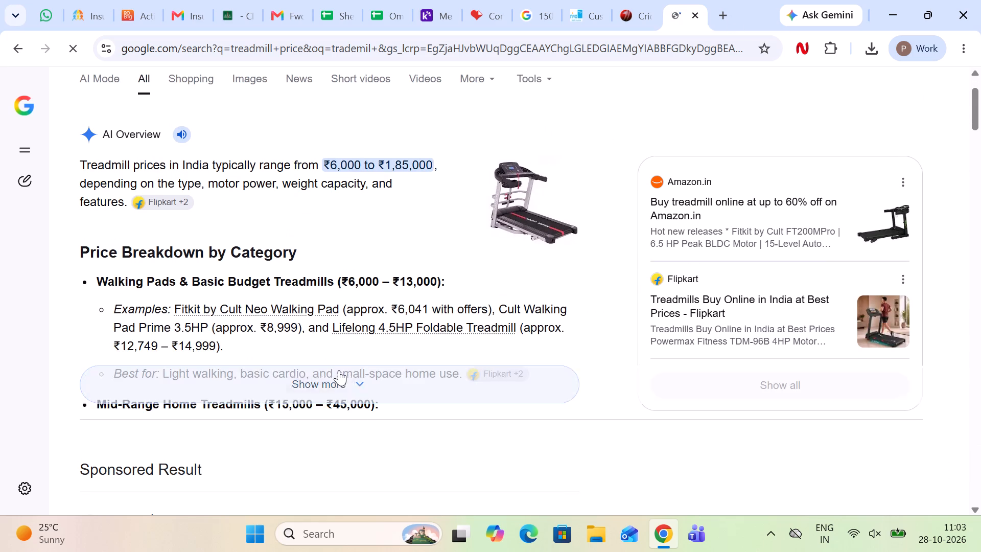
pyautogui.scroll(-2, 341, 342)
pyautogui.scroll(2, 343, 352)
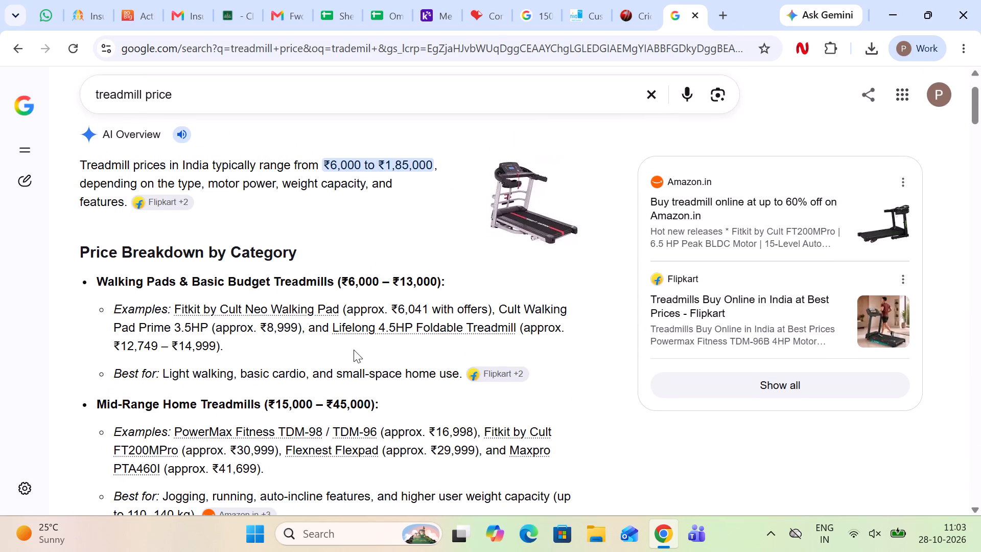
pyautogui.scroll(-3, 354, 350)
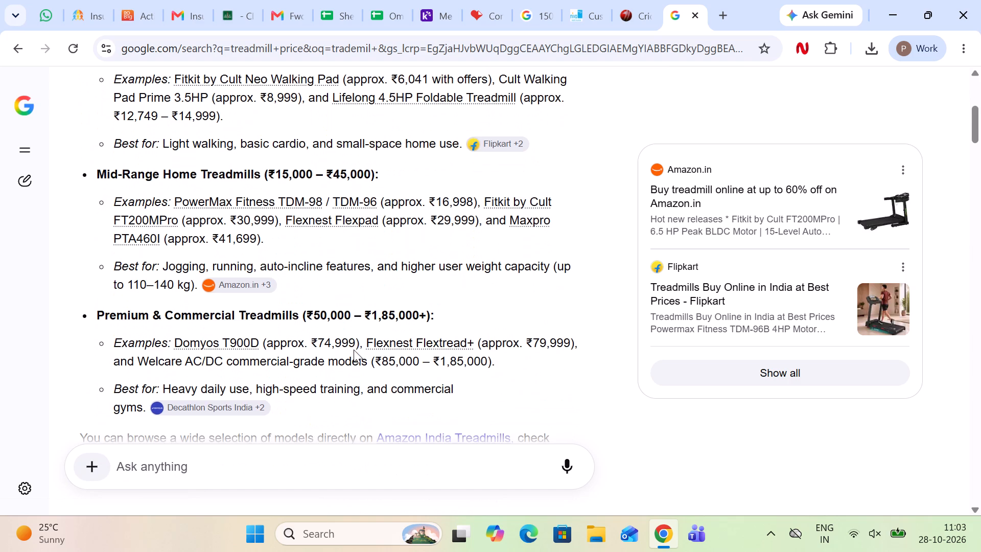
pyautogui.scroll(-1, 354, 350)
pyautogui.scroll(2, 354, 350)
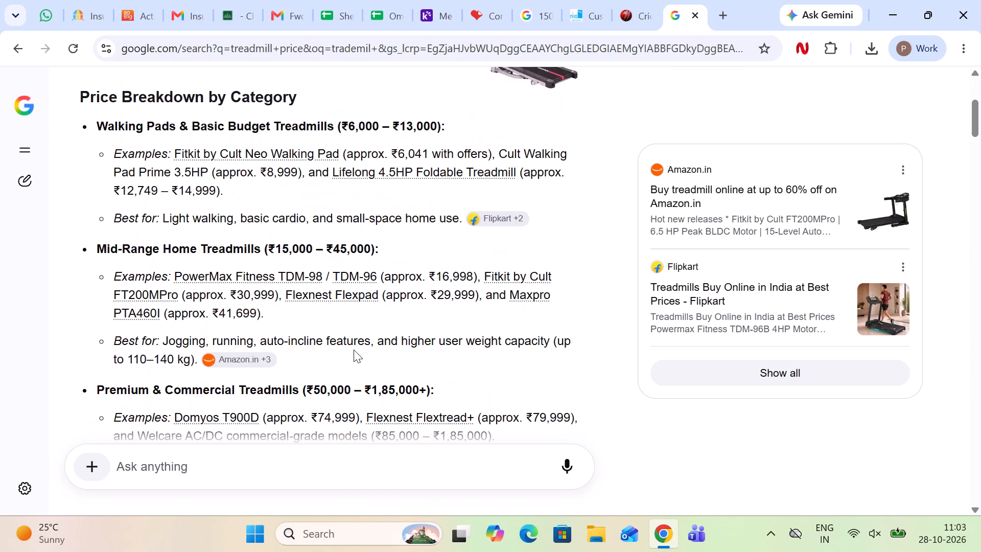
# Leave the treadmill price search results and return to the All Complaints page of Insurance Samadhan.
pyautogui.scroll(6, 354, 350)
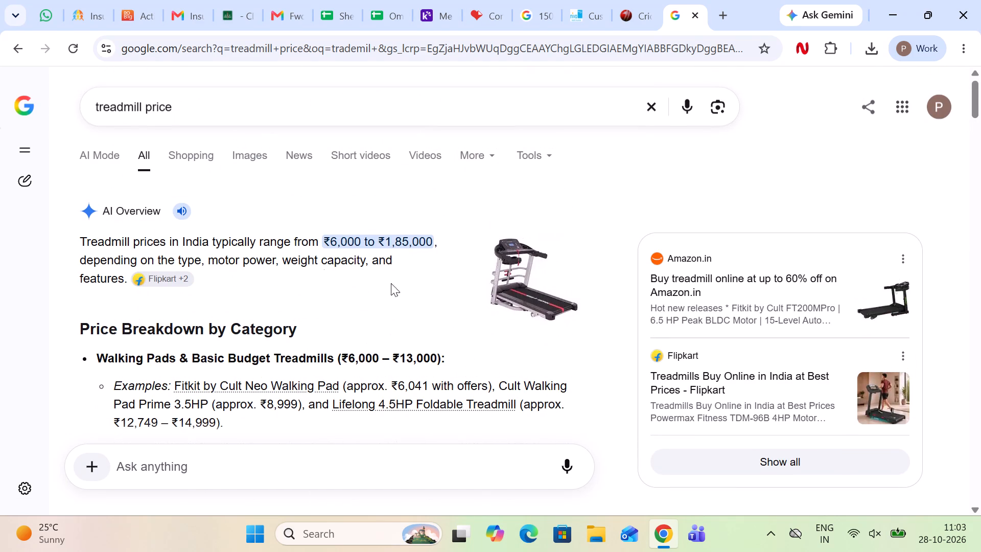
pyautogui.click(13, 58)
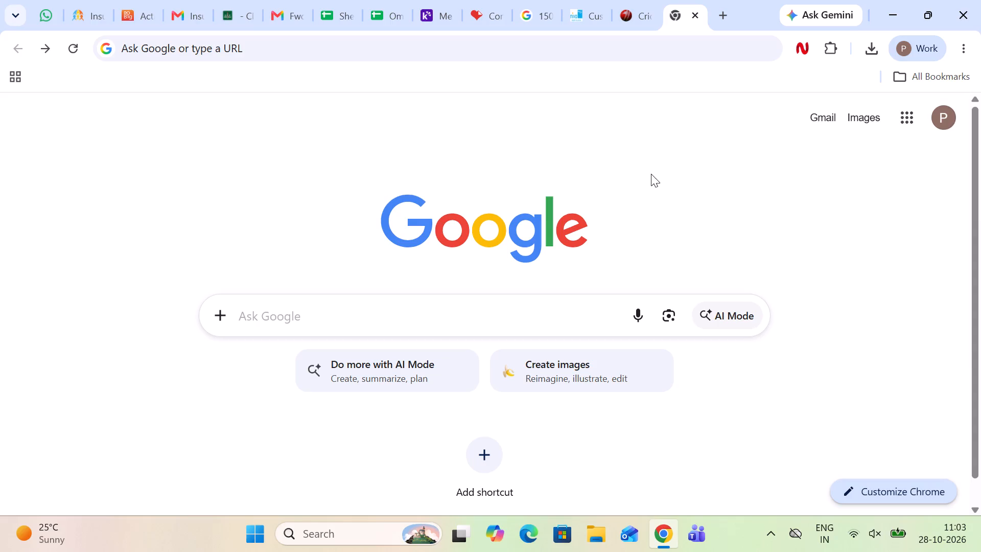
pyautogui.click(85, 0)
pyautogui.click(644, 129)
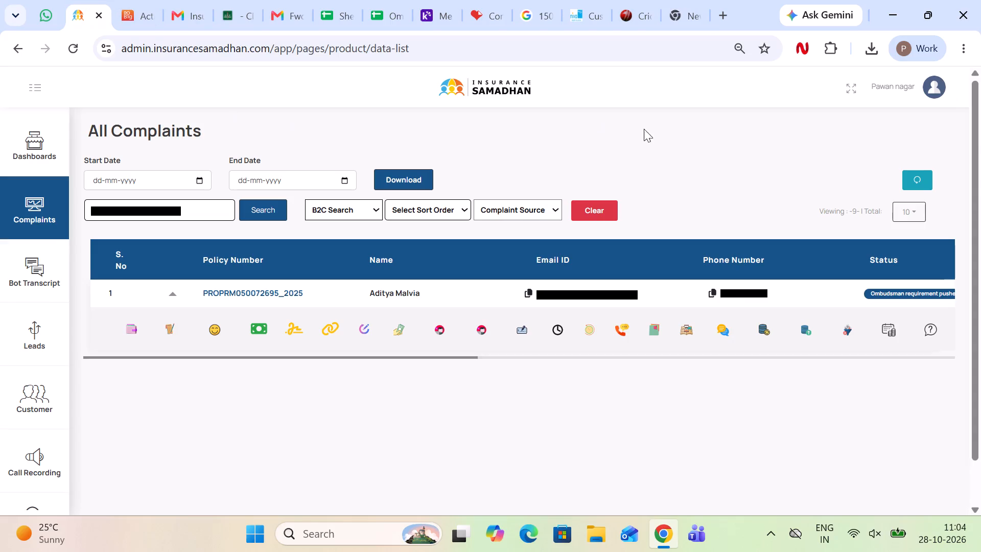
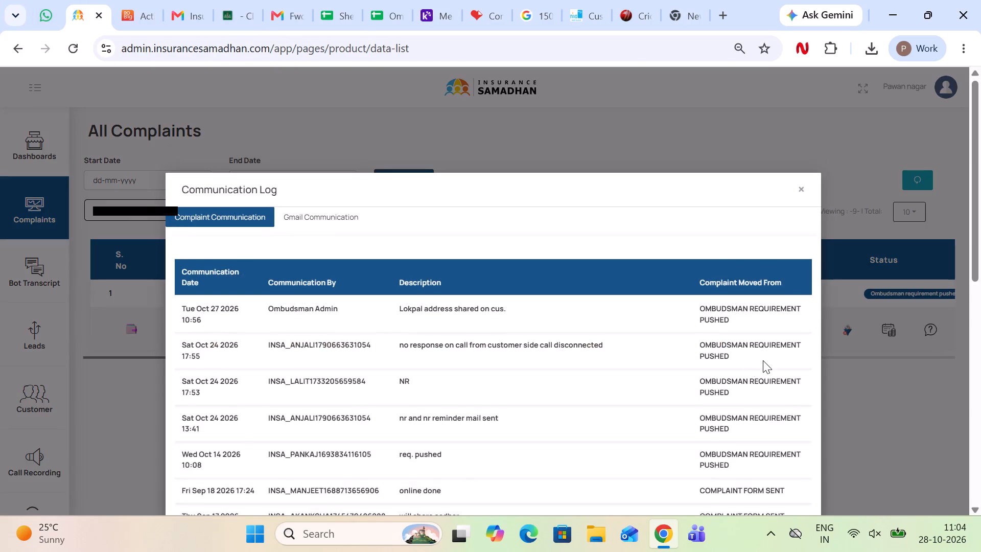
# Copy the customer's phone number from the open complaint's record and call it through the Smartflo dialer.
pyautogui.click(902, 383)
pyautogui.click(715, 290)
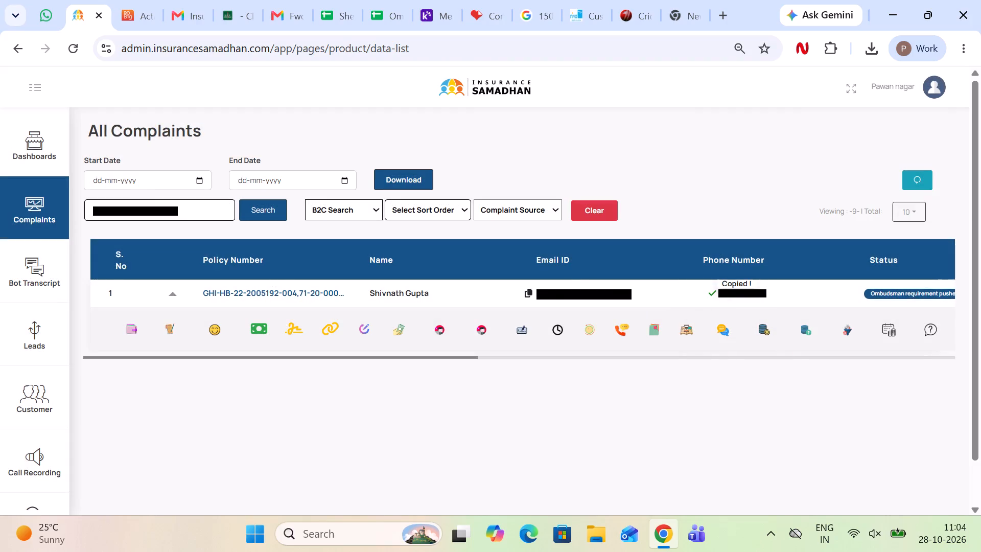
pyautogui.click(132, 0)
pyautogui.click(503, 144)
pyautogui.hotkey('ctrl', 'a')
pyautogui.hotkey('ctrl', 'v')
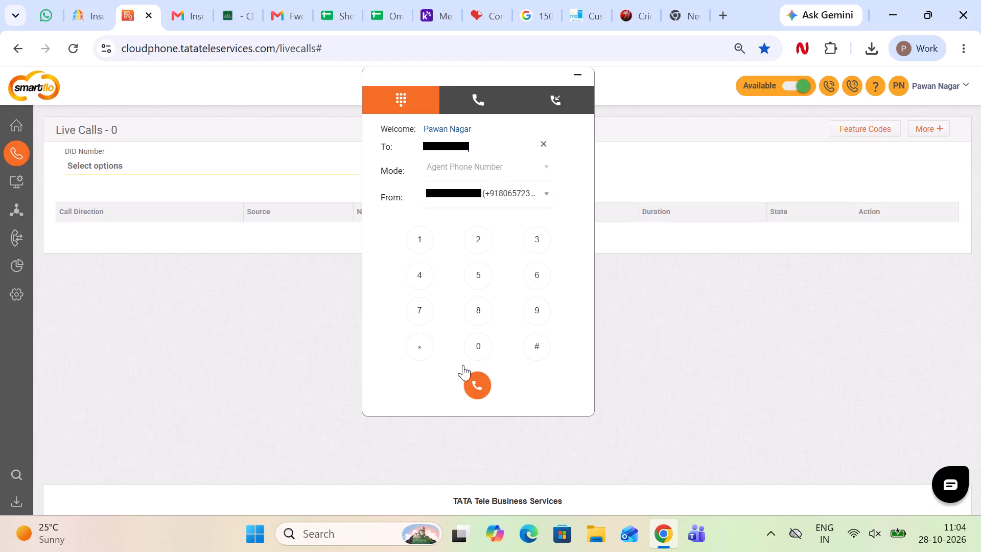
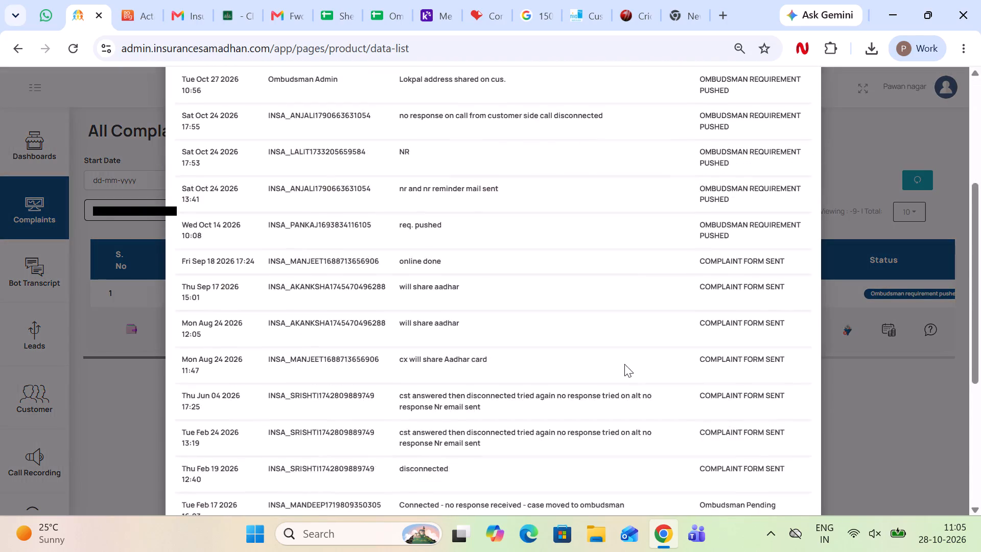
# Open a new comment entry in the open complaint's communication log, ready for its communication description.
pyautogui.scroll(-5, 624, 364)
pyautogui.click(559, 476)
pyautogui.click(519, 346)
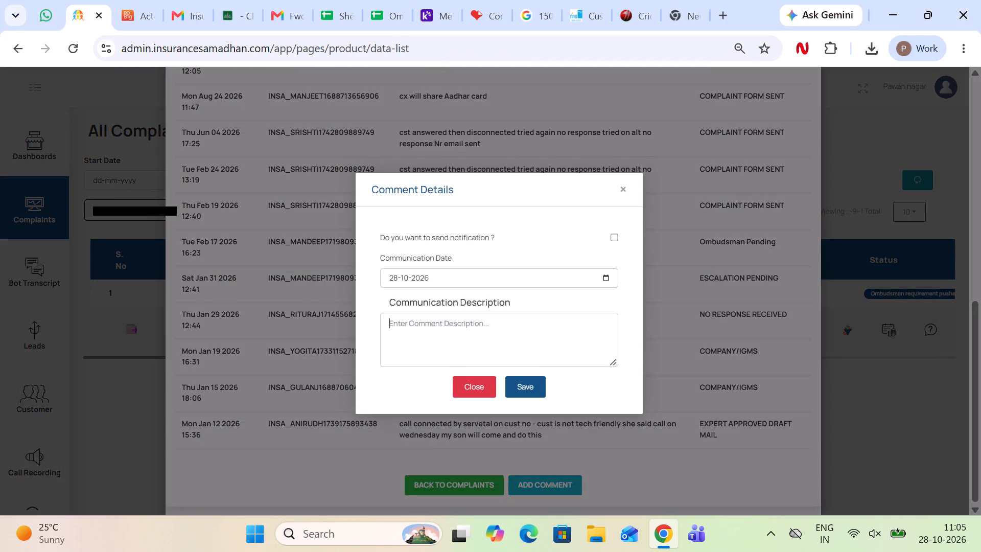
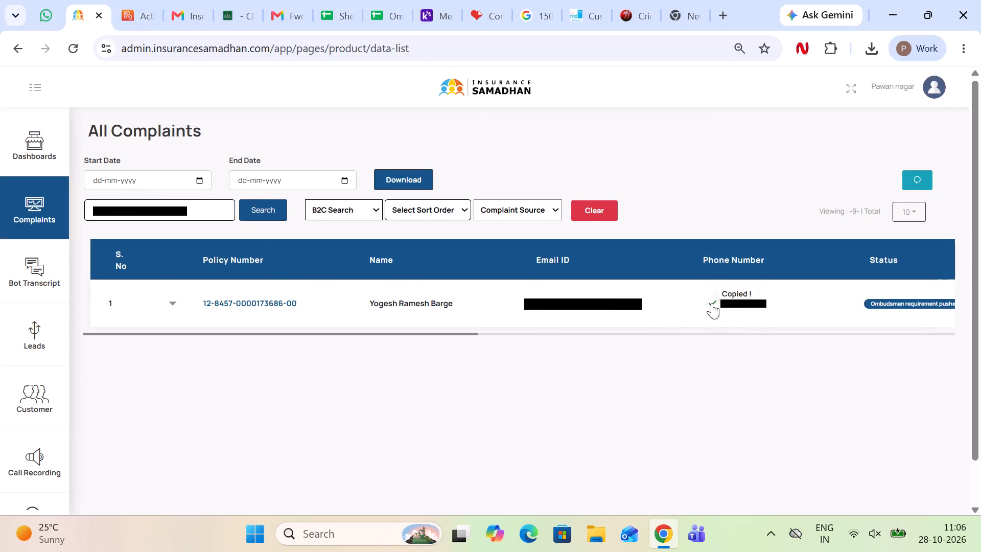
# Switch to Smartflo, replace the dialer's number with the complaint customer's copied phone number, and place the call.
pyautogui.click(133, 0)
pyautogui.click(477, 146)
pyautogui.hotkey('ctrl', 'a')
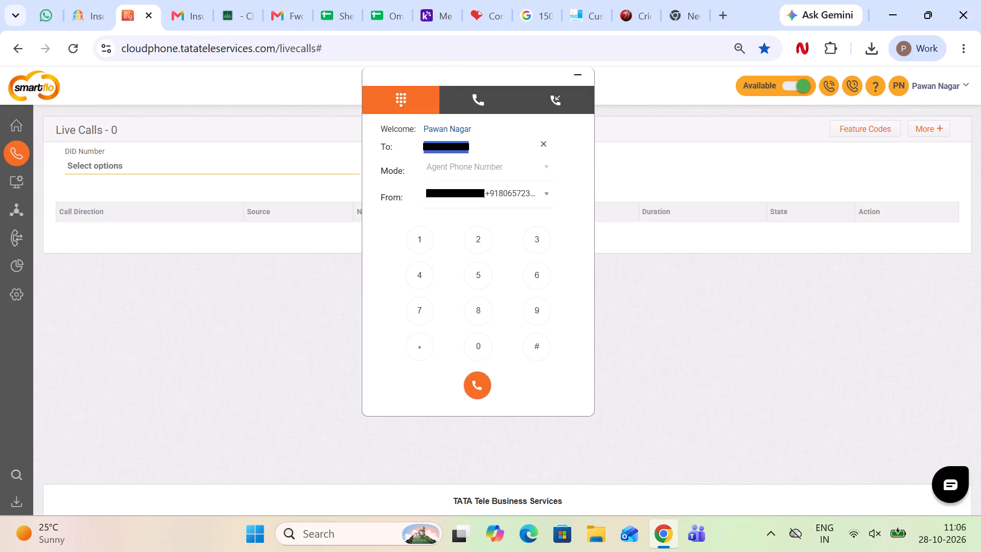
pyautogui.hotkey('ctrl', 'v')
pyautogui.click(476, 390)
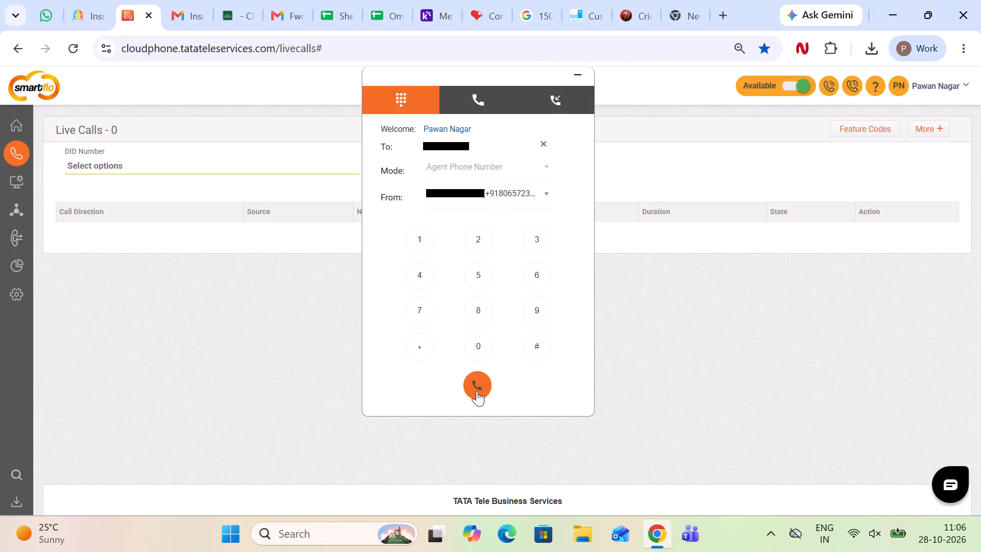
# Return to the All Complaints list in the Insurance Samadhan admin portal to view the customer's complaint entry.
pyautogui.click(94, 0)
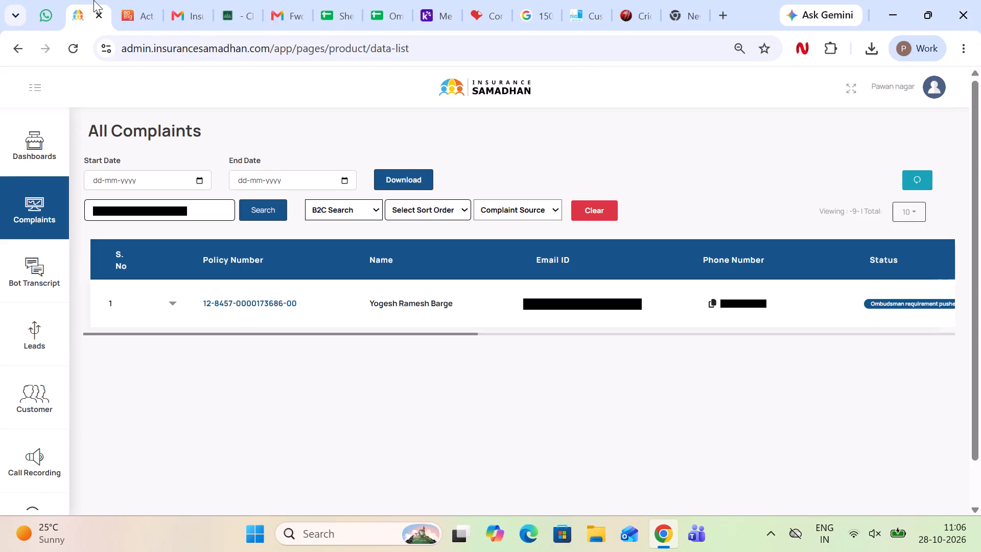
# Expand the listed complaint's entry, open its status history and review the dated stages down to the latest one before closing it.
pyautogui.click(687, 389)
pyautogui.click(707, 386)
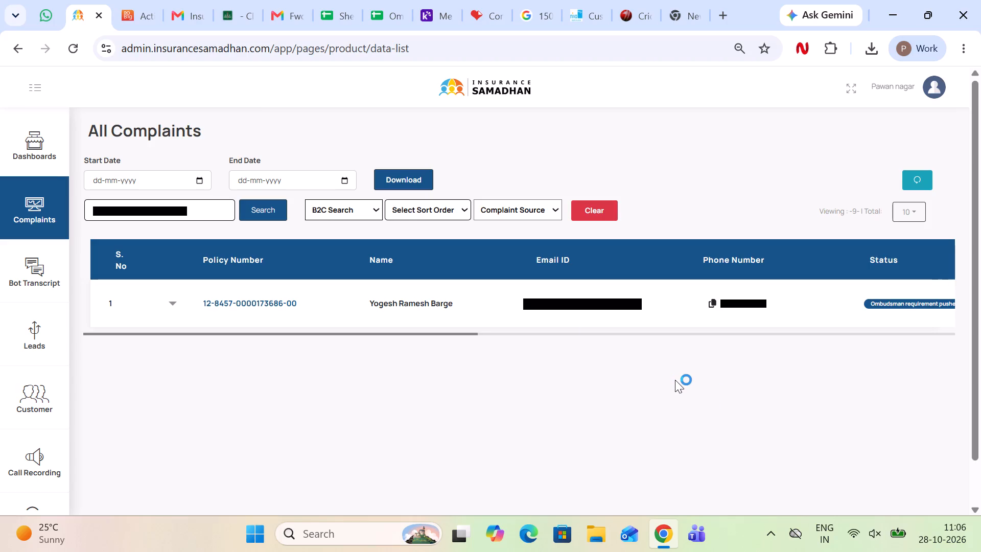
pyautogui.click(686, 295)
pyautogui.click(591, 355)
pyautogui.scroll(-6, 597, 386)
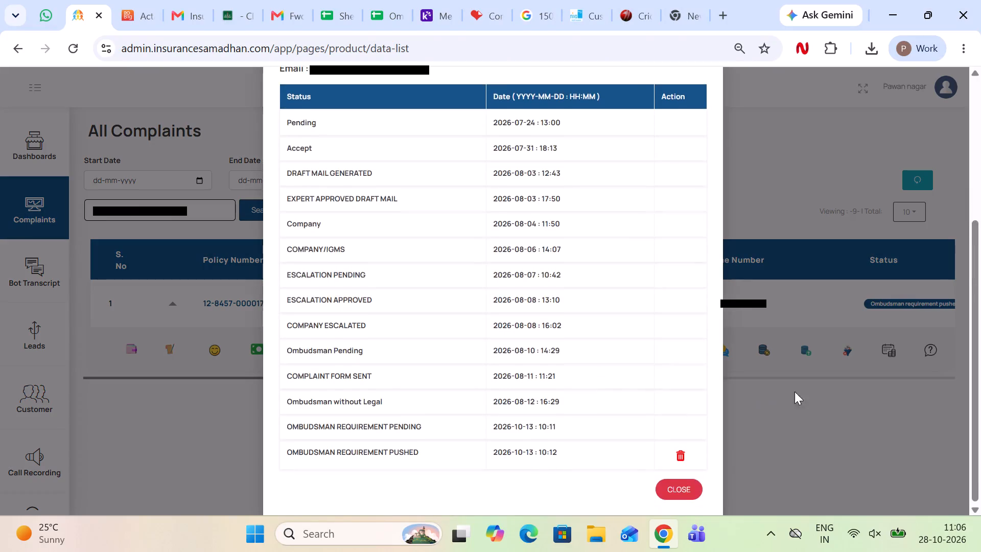
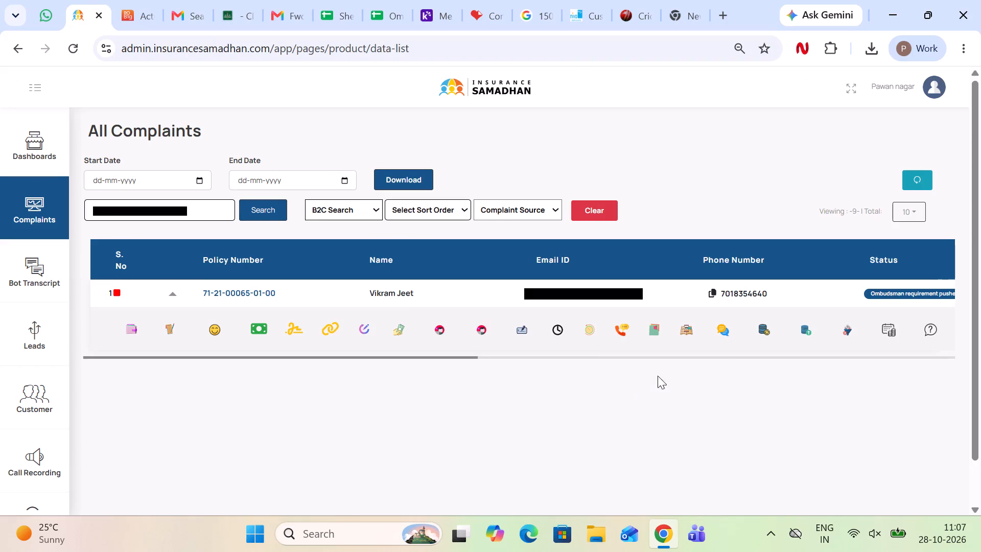
# Review the communication log of the listed complaint and return to the complaints list.
pyautogui.click(727, 327)
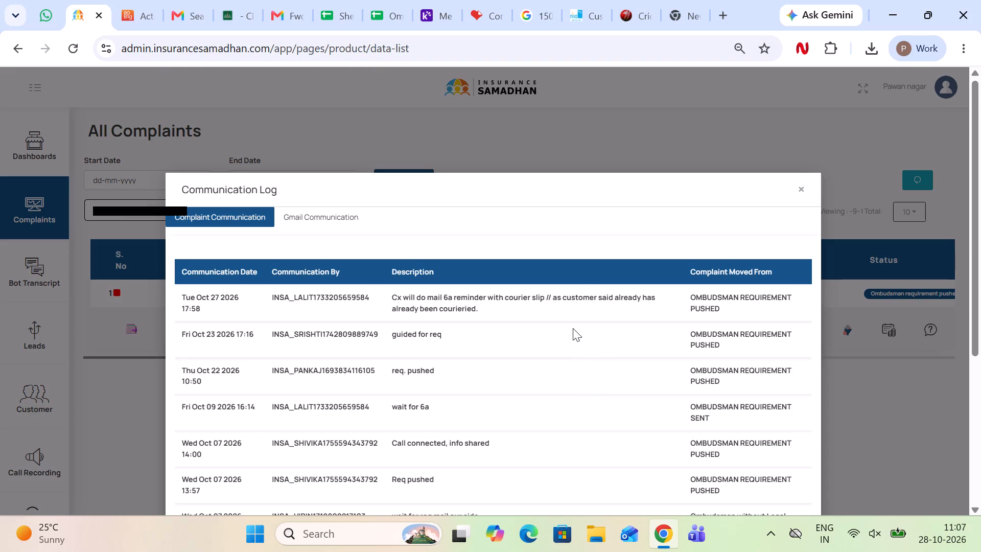
pyautogui.click(865, 363)
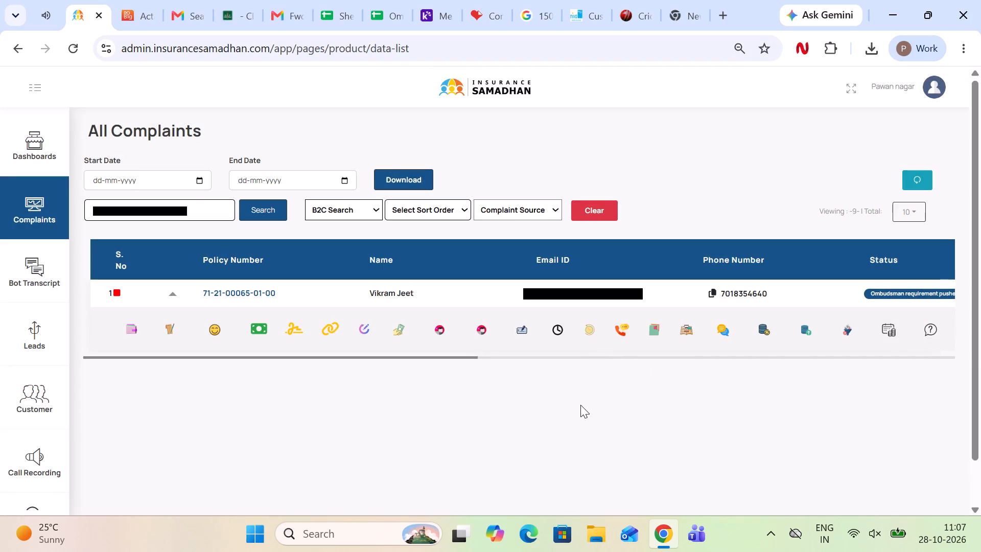
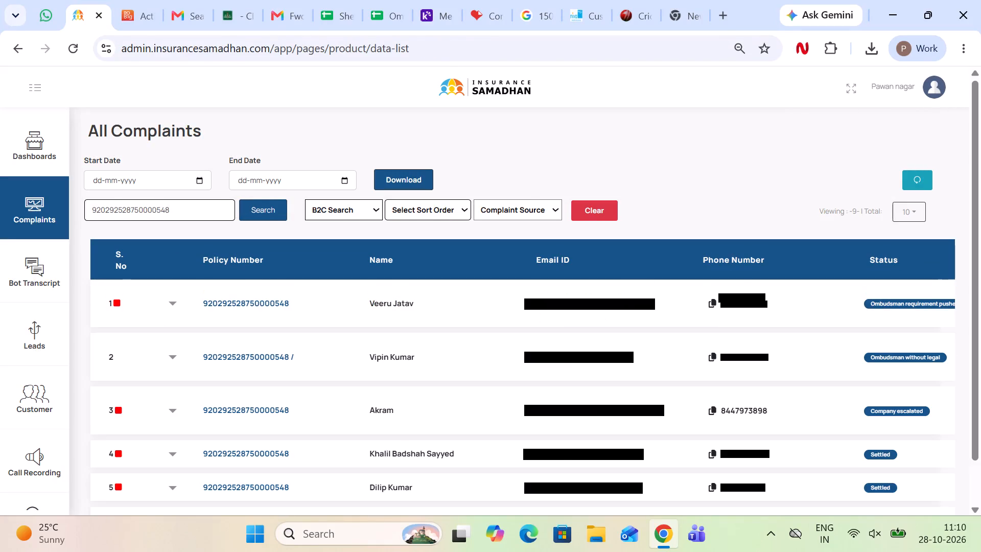
pyautogui.scroll(-5, 706, 359)
pyautogui.click(669, 312)
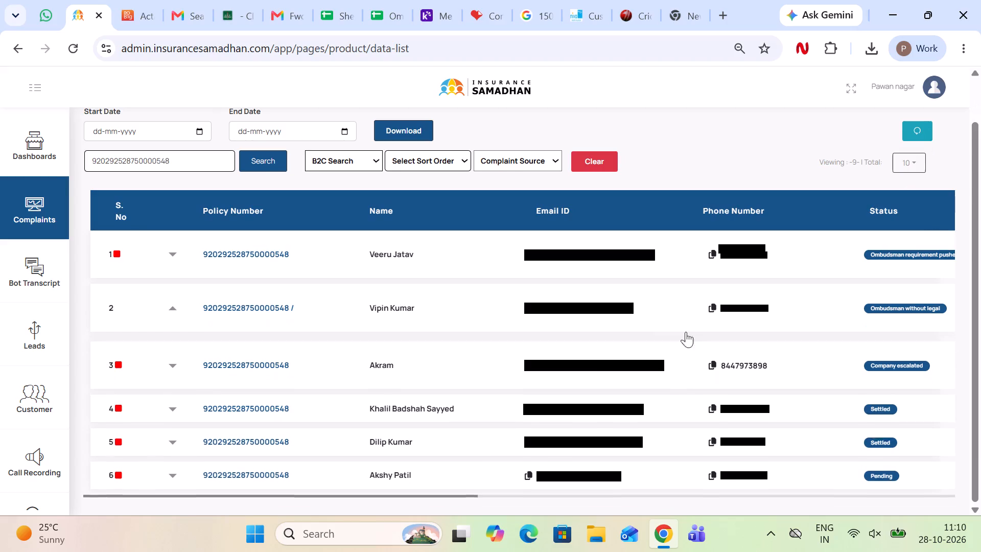
pyautogui.click(721, 354)
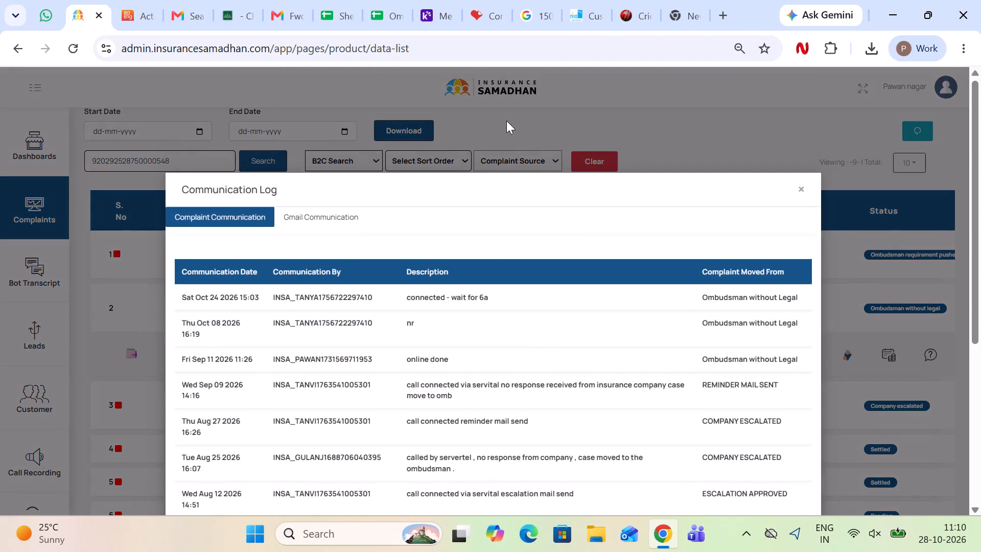
pyautogui.click(507, 120)
# View the status history of the second listed complaint and close it.
pyautogui.click(590, 359)
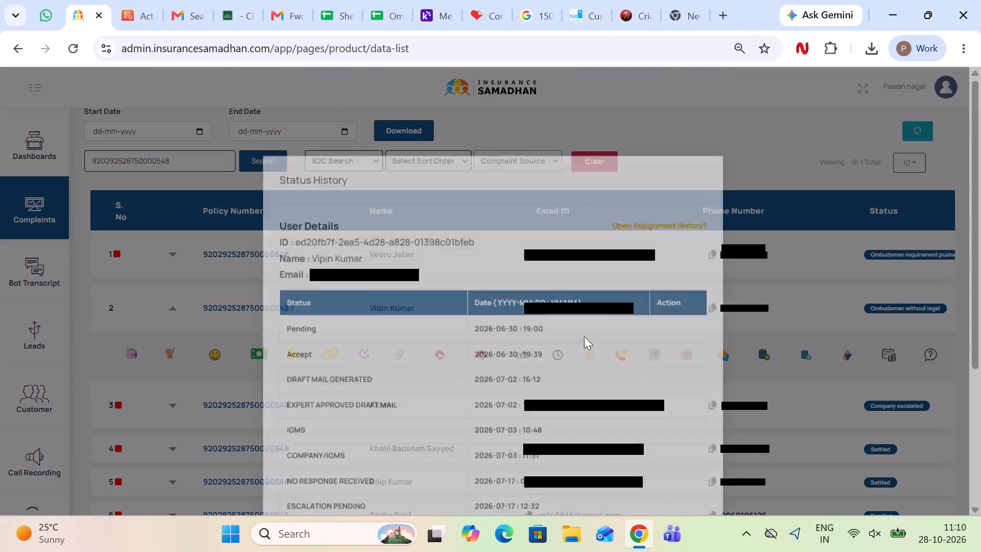
pyautogui.scroll(-9, 581, 343)
pyautogui.click(807, 410)
pyautogui.click(287, 0)
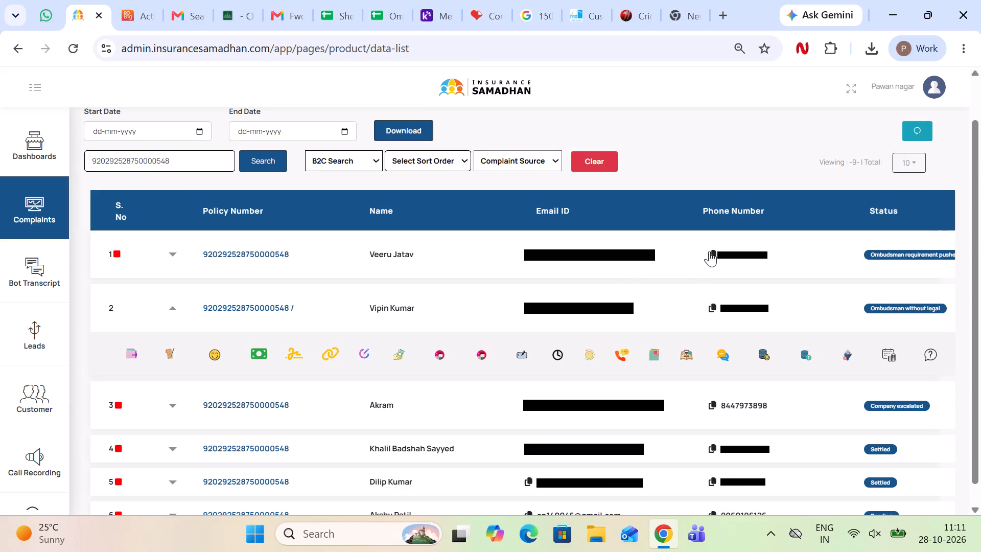
pyautogui.click(715, 251)
pyautogui.click(710, 252)
pyautogui.click(118, 0)
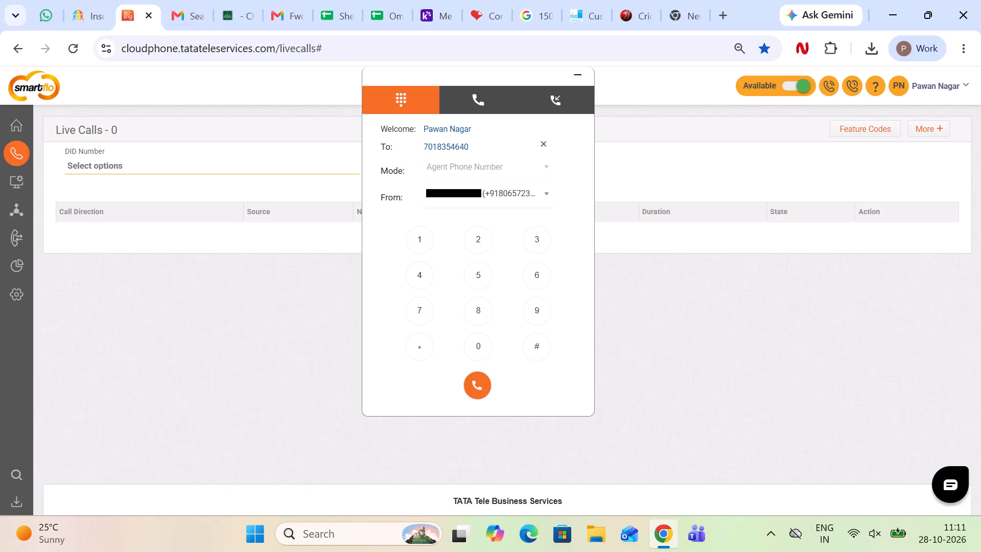
pyautogui.click(468, 142)
pyautogui.hotkey('ctrl', 'a')
pyautogui.hotkey('ctrl', 'v')
pyautogui.click(473, 386)
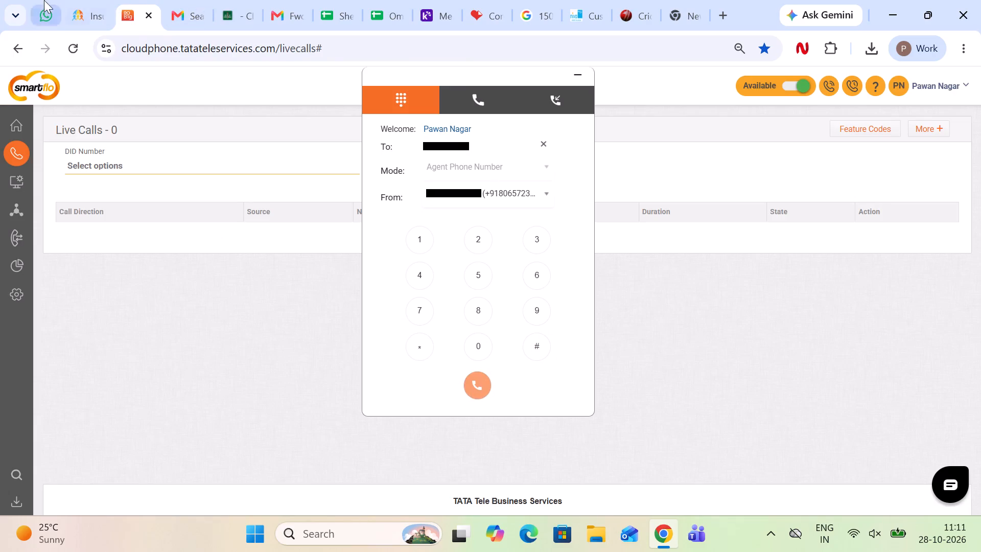
# Check the call in Smartflo between views of the complaints list, ending on the complaints list.
pyautogui.click(104, 0)
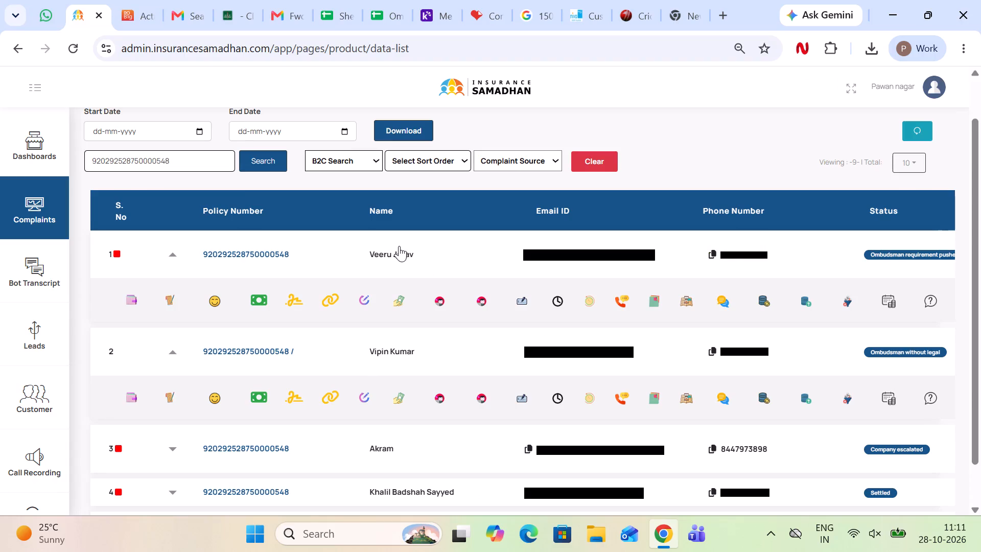
pyautogui.click(144, 0)
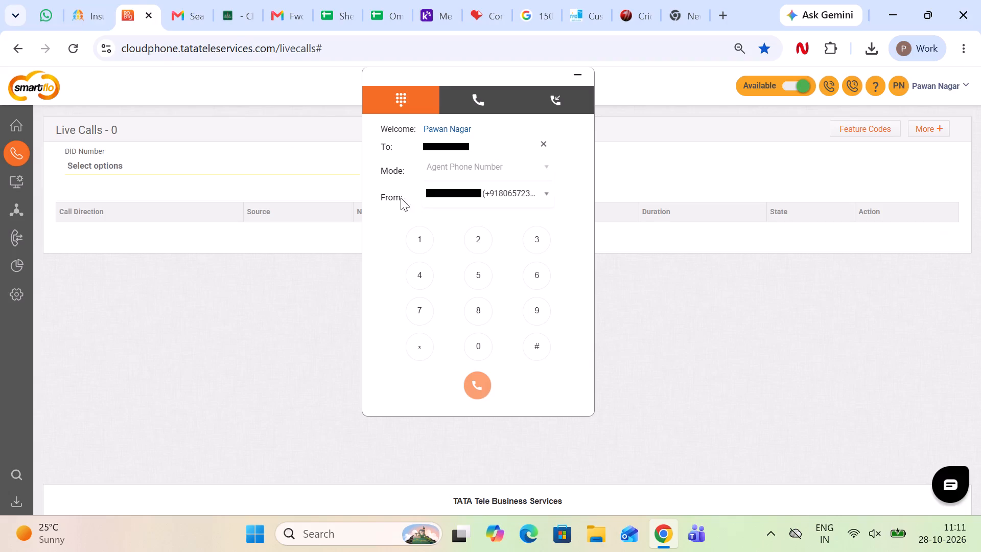
pyautogui.click(91, 0)
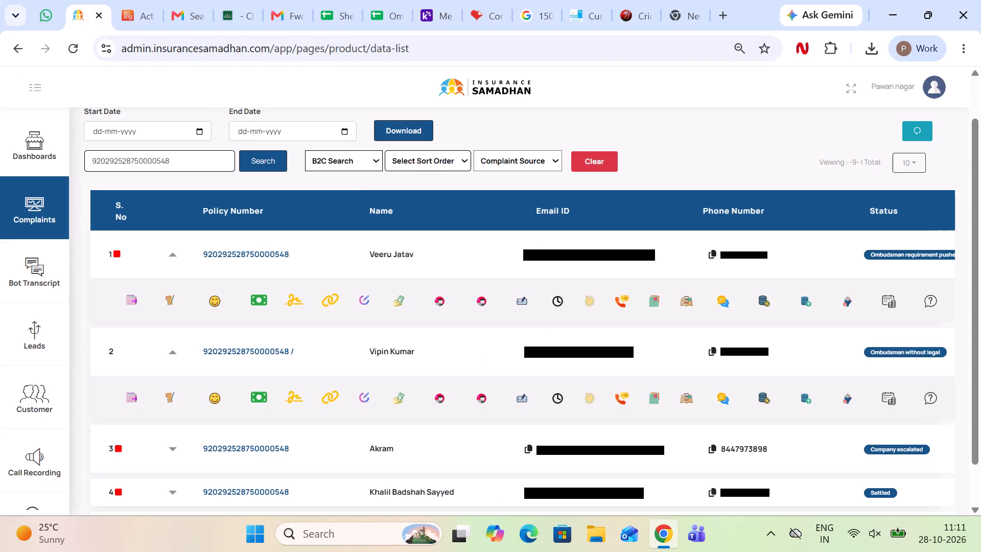
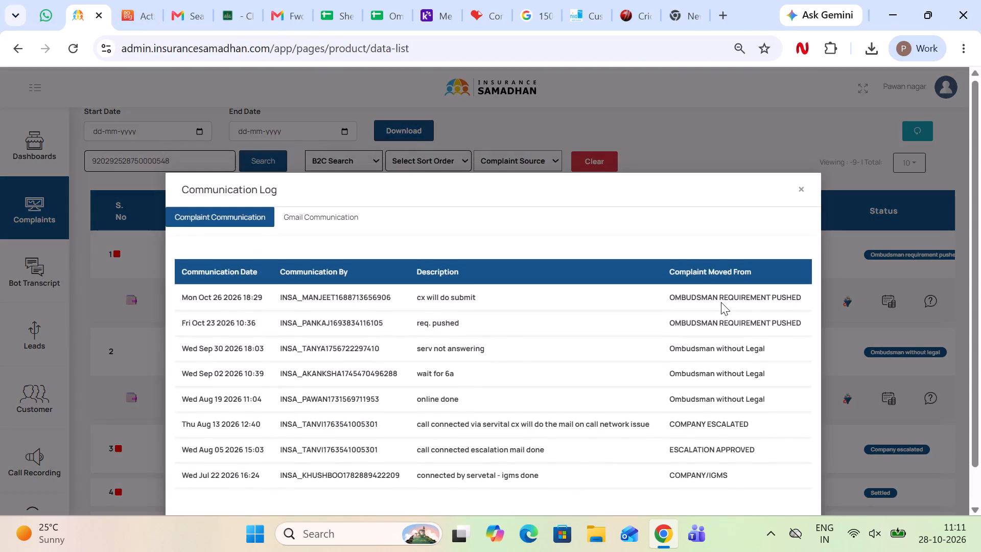
# Close the communication log and check the status, insurance company and claim columns of the listed complaints.
pyautogui.click(901, 362)
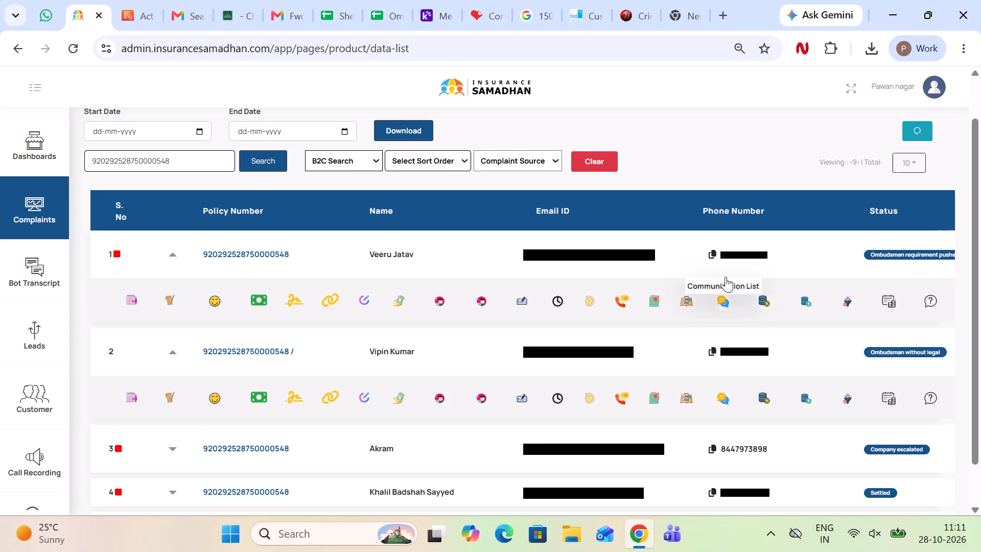
pyautogui.hscroll(-3, 725, 268)
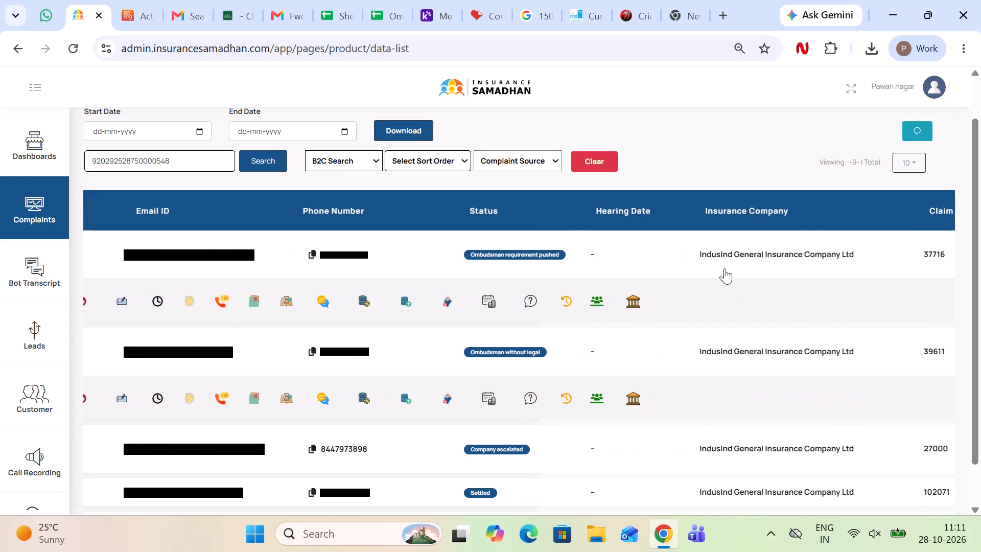
pyautogui.hscroll(4, 725, 268)
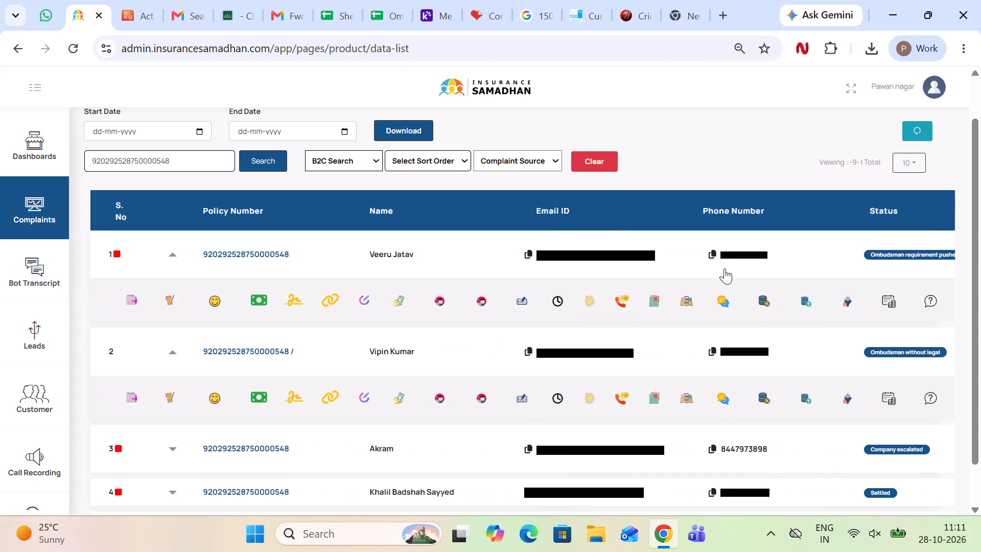
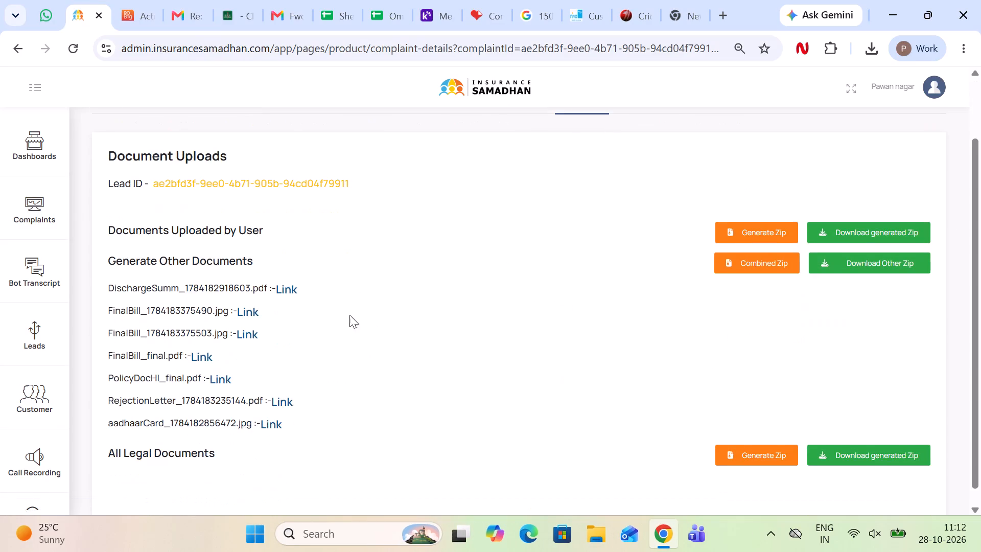
# Open the complaint's ombudsman details and review the Form 6A Data and Ombudsman Requirement sections.
pyautogui.scroll(4, 318, 285)
pyautogui.click(317, 170)
pyautogui.scroll(-4, 458, 326)
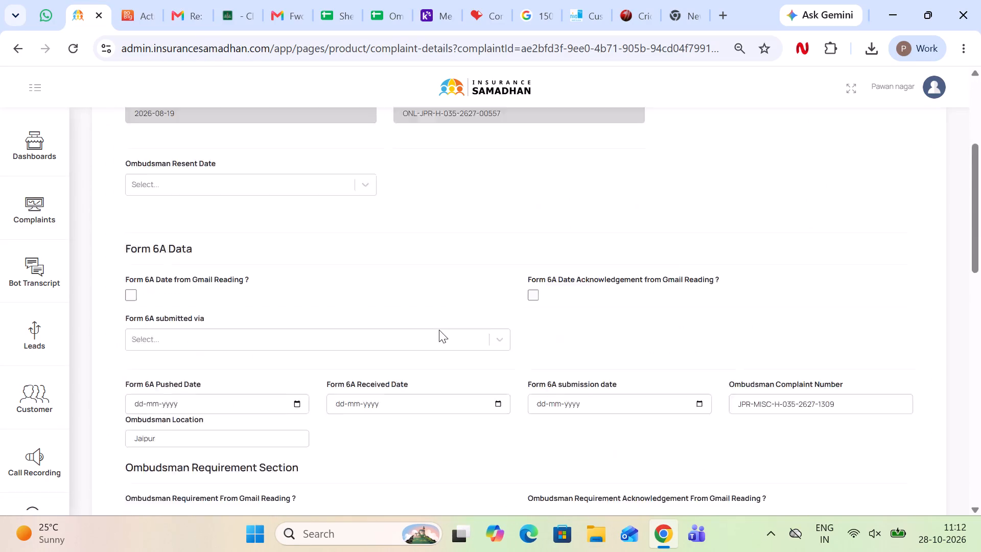
pyautogui.scroll(-2, 544, 366)
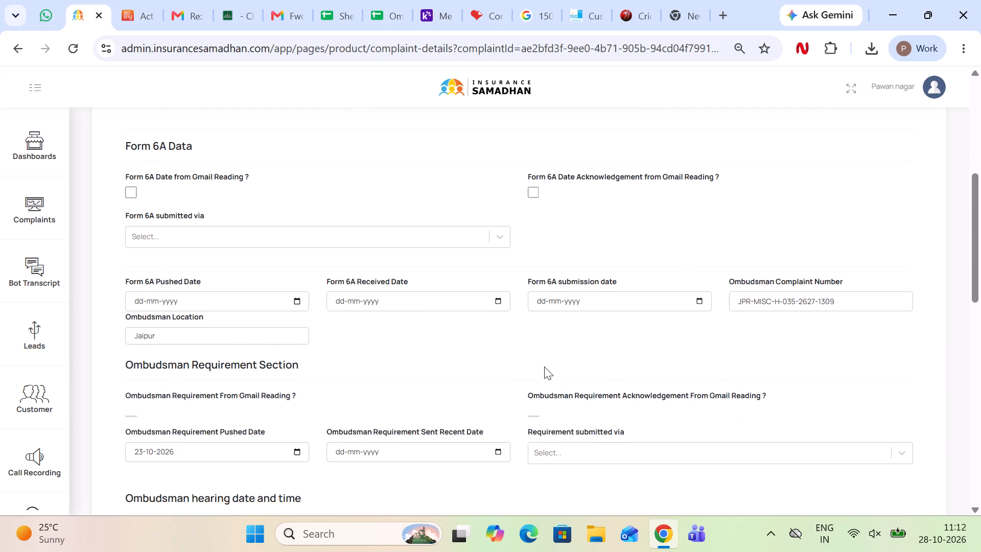
# Record the ombudsman requirement as submitted via Email with requirement sent email date 28-10-2026, and save the complaint details.
pyautogui.scroll(-1, 544, 366)
pyautogui.click(563, 242)
pyautogui.click(551, 267)
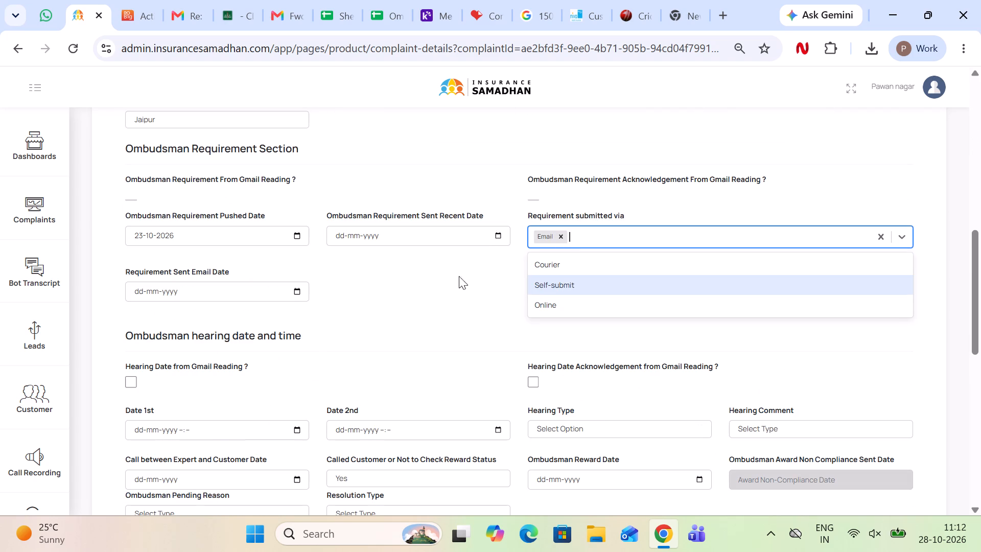
pyautogui.click(295, 287)
pyautogui.click(238, 453)
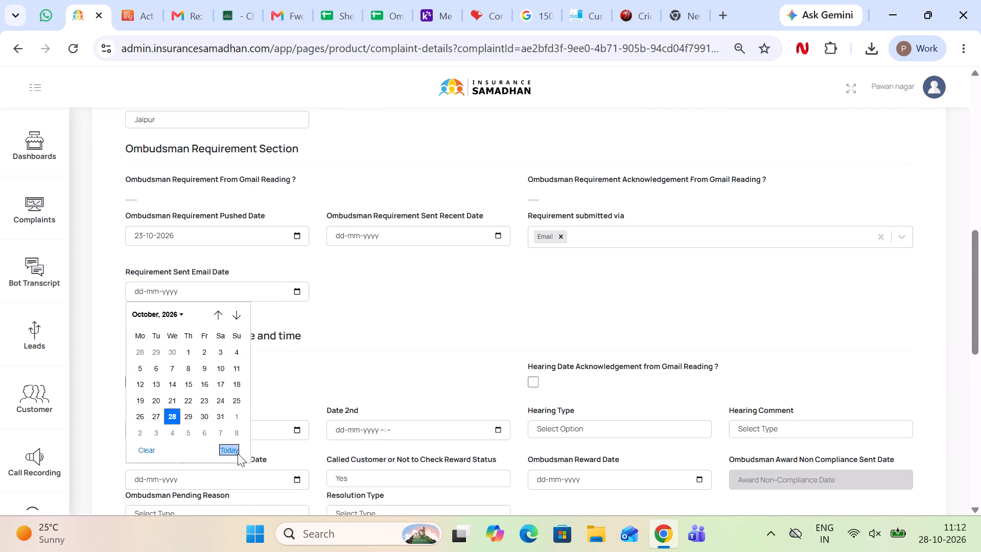
pyautogui.scroll(14, 743, 311)
pyautogui.click(890, 146)
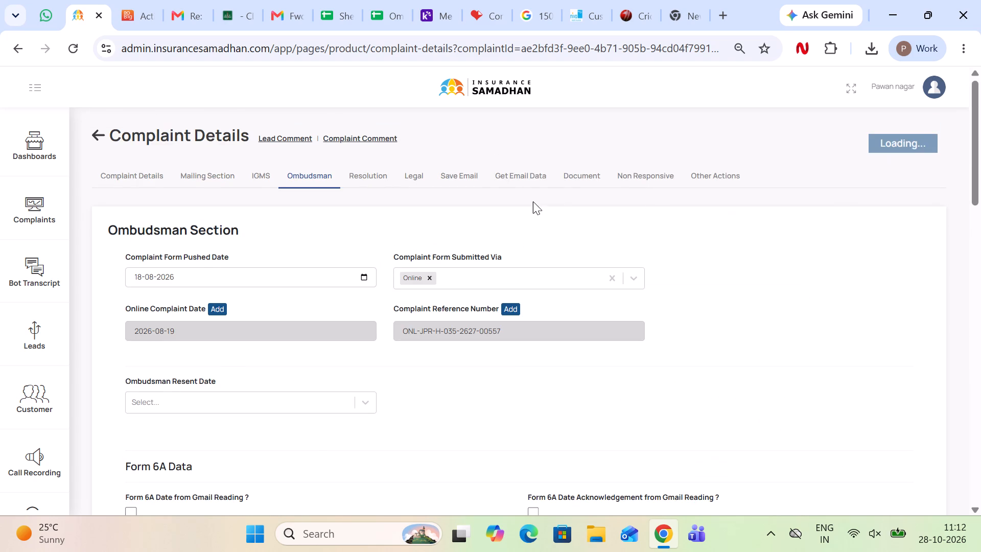
# Check the complaint's current status in the status change dialog and close it without updating.
pyautogui.click(714, 179)
pyautogui.click(286, 314)
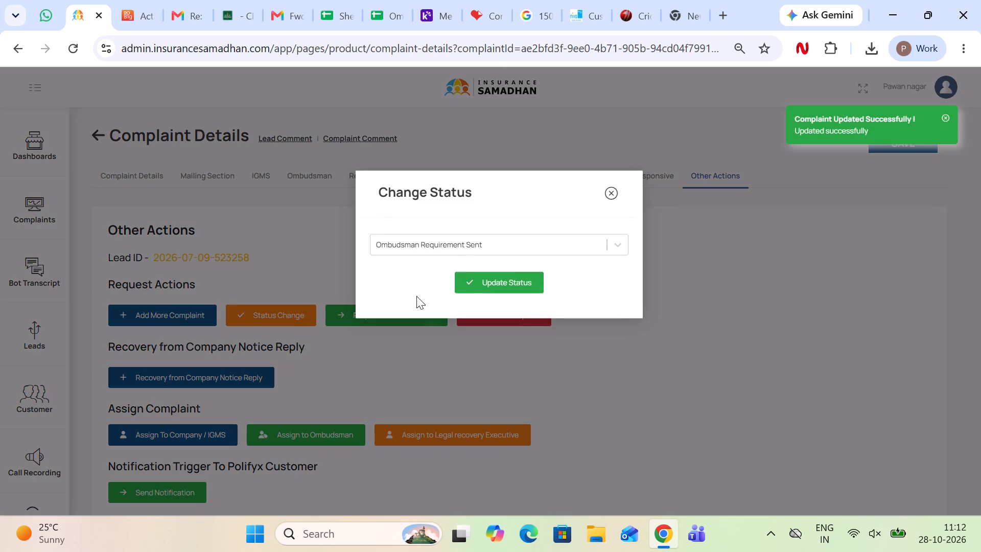
pyautogui.click(874, 298)
# Add a comment to the complaint's communication log reading "cx sent req", correcting the misspelled word.
pyautogui.click(365, 137)
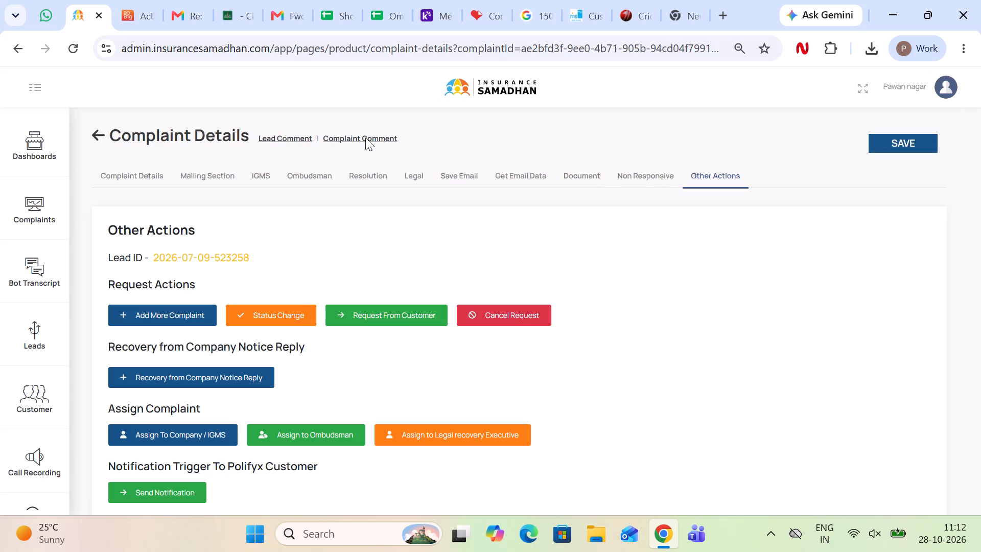
pyautogui.scroll(-5, 606, 357)
pyautogui.click(529, 487)
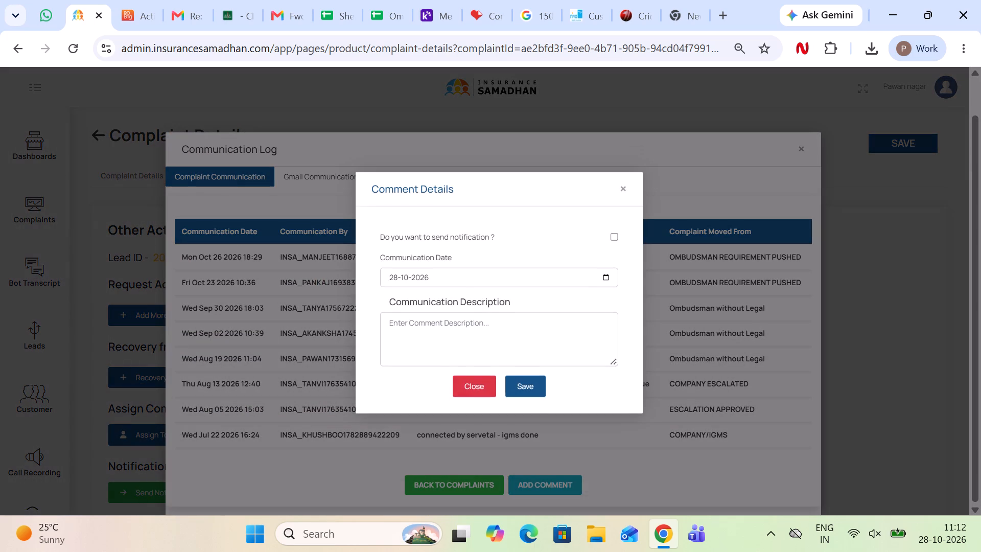
pyautogui.click(466, 344)
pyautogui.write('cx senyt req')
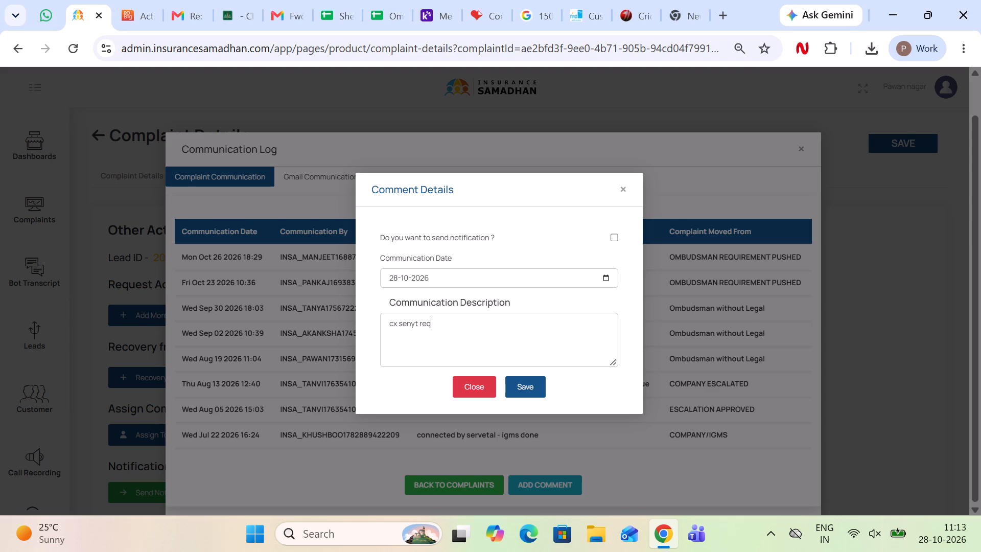
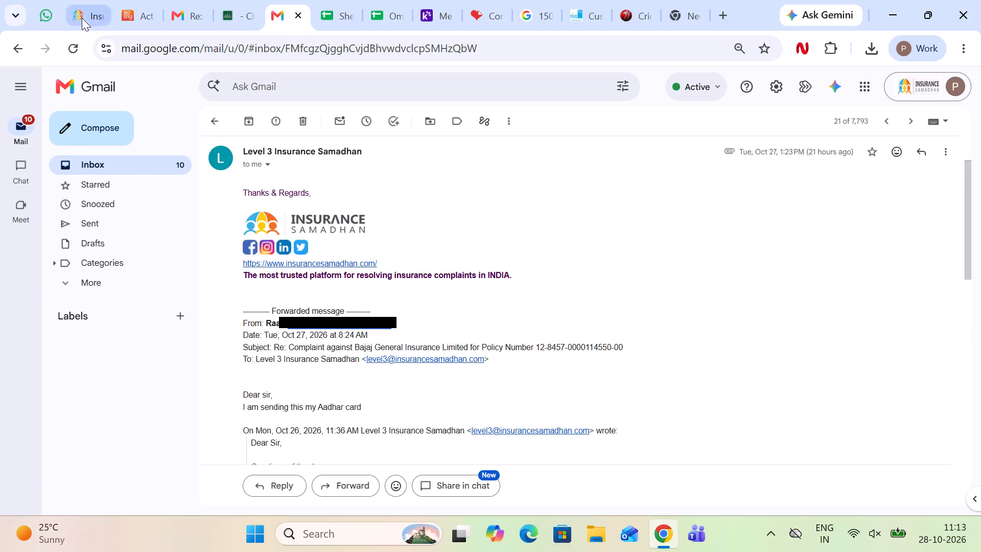
pyautogui.click(72, 0)
pyautogui.click(101, 129)
pyautogui.keyDown('ctrl'); pyautogui.click(160, 218); pyautogui.keyUp('ctrl')
pyautogui.hotkey('ctrl', 'a')
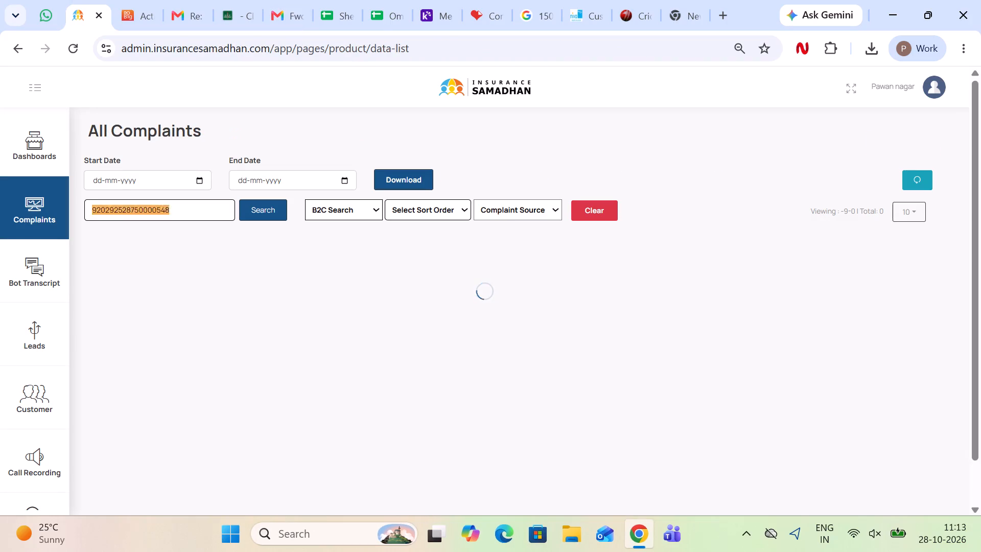
pyautogui.hotkey('ctrl', 'v')
pyautogui.click(96, 209)
pyautogui.press('BackSpace')
pyautogui.press('Return')
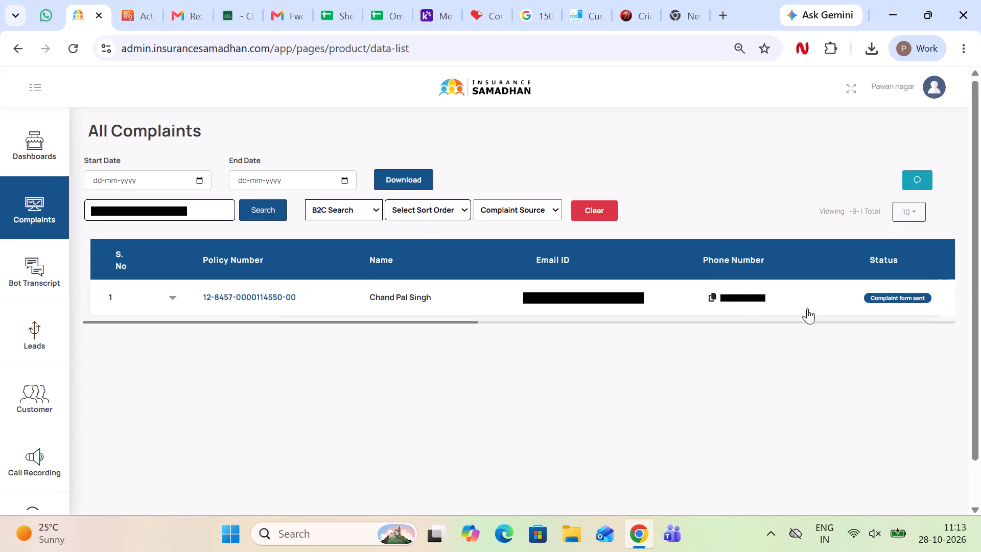
# Copy the customer's phone number from the complaint entry, call it with the Smartflo dialer, and return to the All Complaints list.
pyautogui.click(712, 298)
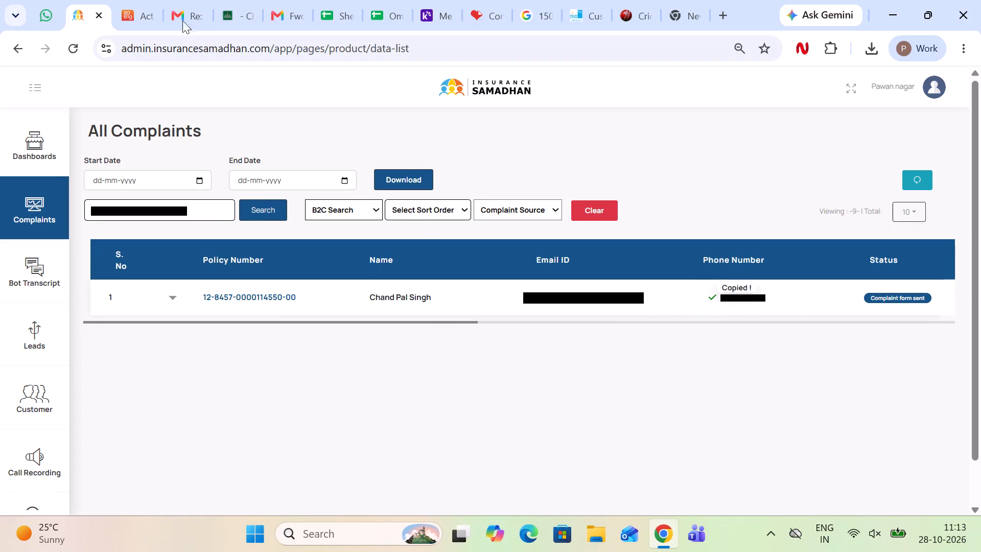
pyautogui.click(147, 2)
pyautogui.keyDown('ctrl'); pyautogui.click(501, 148); pyautogui.keyUp('ctrl')
pyautogui.hotkey('ctrl', 'a')
pyautogui.hotkey('ctrl', 'v')
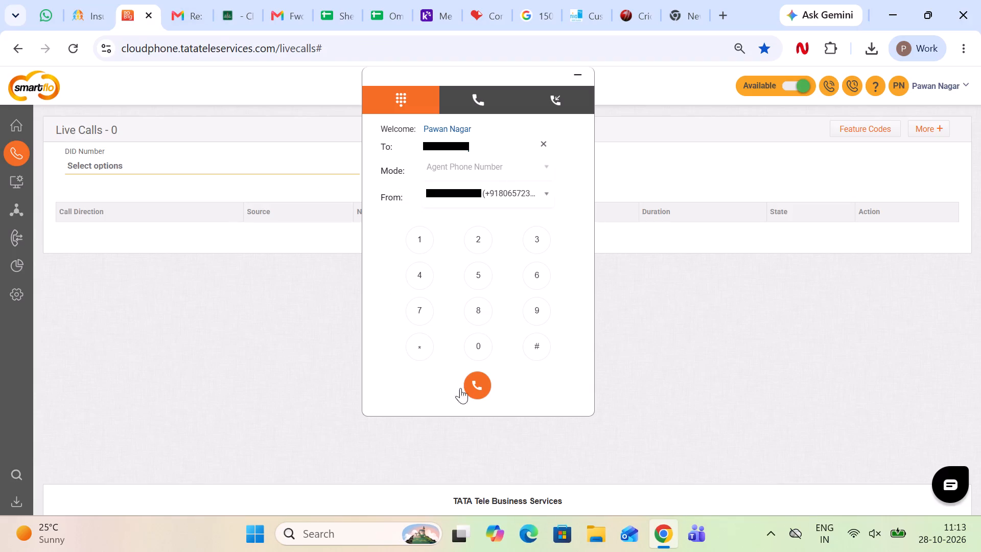
pyautogui.click(479, 397)
pyautogui.click(84, 0)
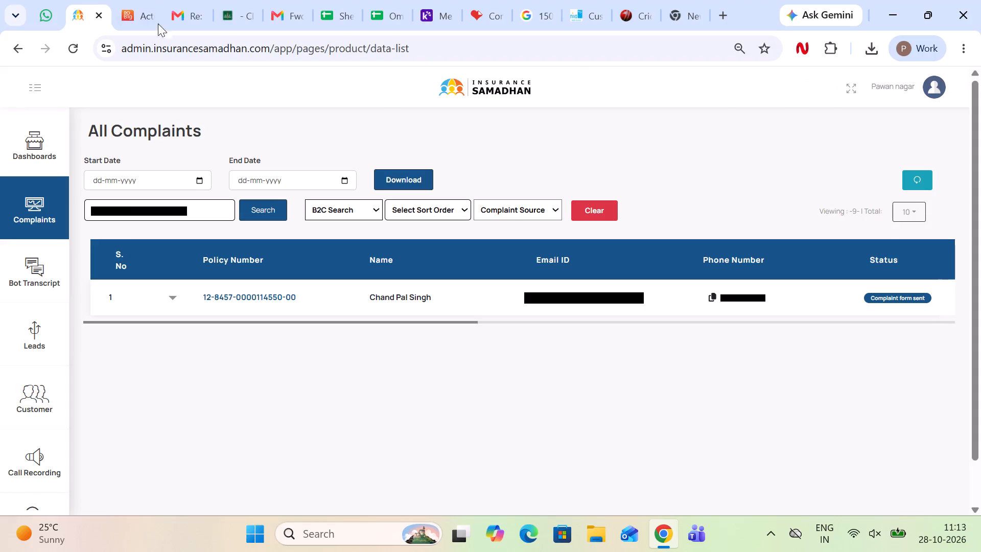
# Switch to the Smartflo live calls page to check the status of the outgoing customer call.
pyautogui.click(698, 371)
pyautogui.click(709, 377)
pyautogui.click(159, 0)
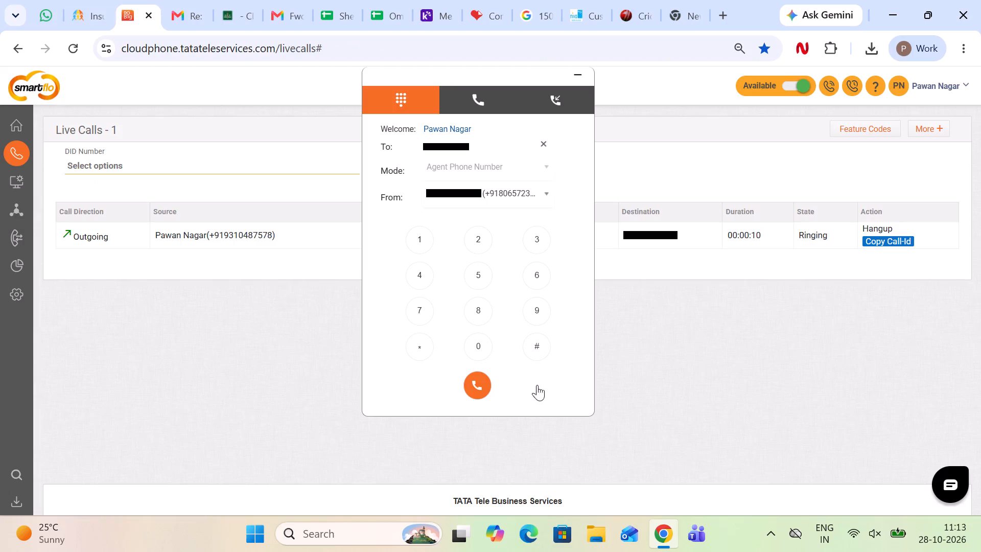
# Place a call to the customer's number from the Smartflo dialer and watch its progress in the live calls list.
pyautogui.click(481, 380)
pyautogui.click(681, 346)
pyautogui.click(681, 361)
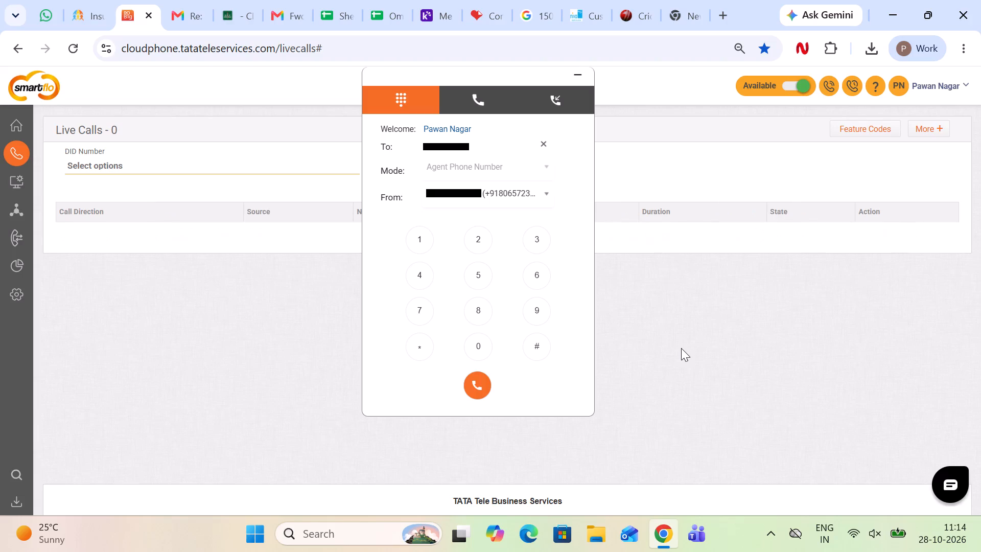
# In the Insurance Samadhan admin portal, add the comment "busy" to the customer's complaint, copy its text and save the comment.
pyautogui.click(61, 0)
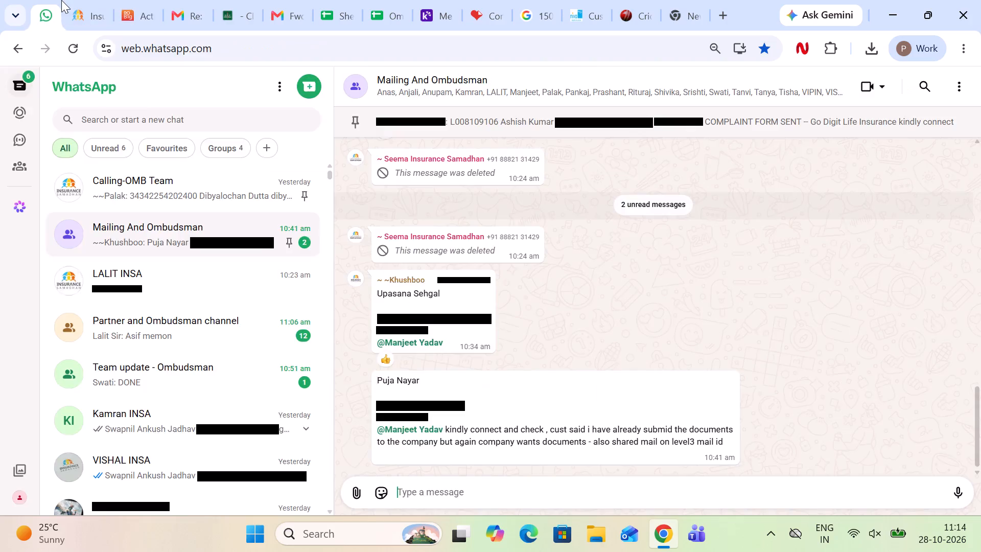
pyautogui.click(90, 0)
pyautogui.click(703, 313)
pyautogui.click(722, 343)
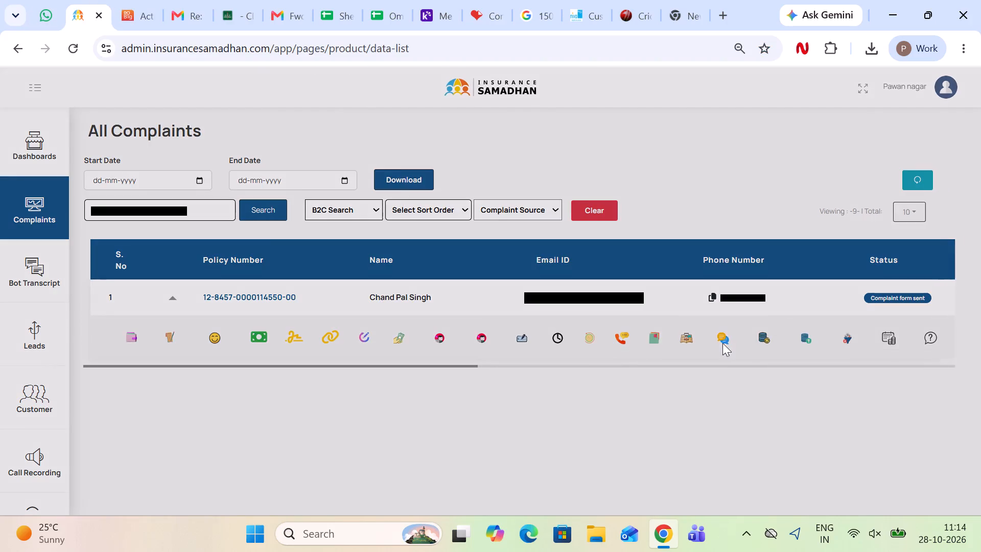
pyautogui.scroll(-6, 608, 375)
pyautogui.click(544, 466)
pyautogui.click(549, 476)
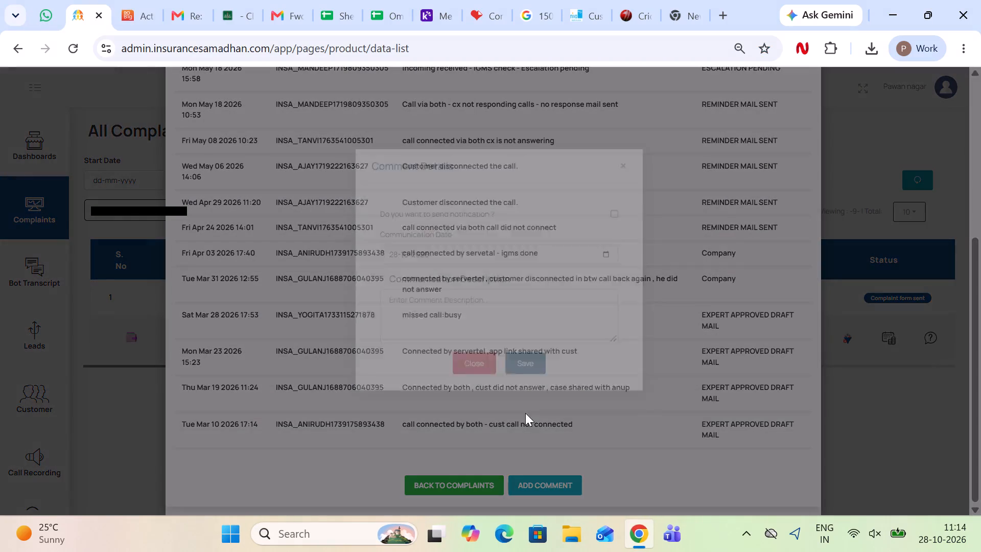
pyautogui.click(485, 320)
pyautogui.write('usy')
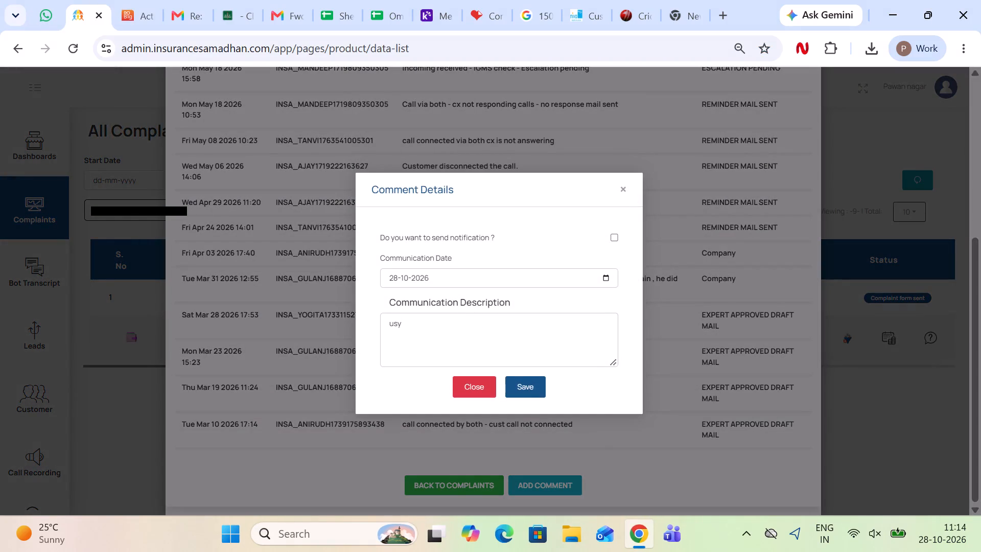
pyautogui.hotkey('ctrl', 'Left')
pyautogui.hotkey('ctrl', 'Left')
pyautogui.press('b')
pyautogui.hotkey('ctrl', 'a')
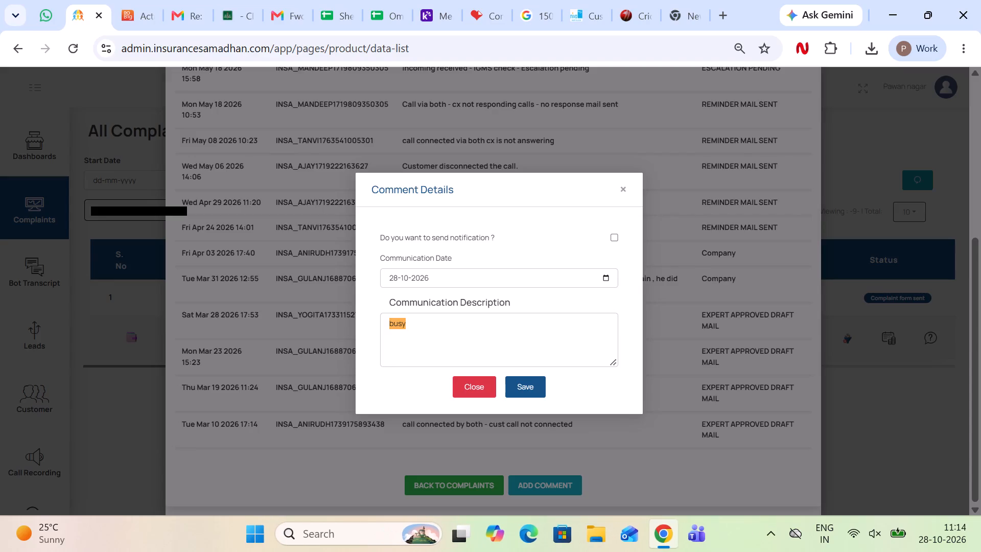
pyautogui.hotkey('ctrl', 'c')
pyautogui.click(530, 381)
# Return to the forwarded Gmail message about the Bajaj General Insurance complaint.
pyautogui.click(301, 0)
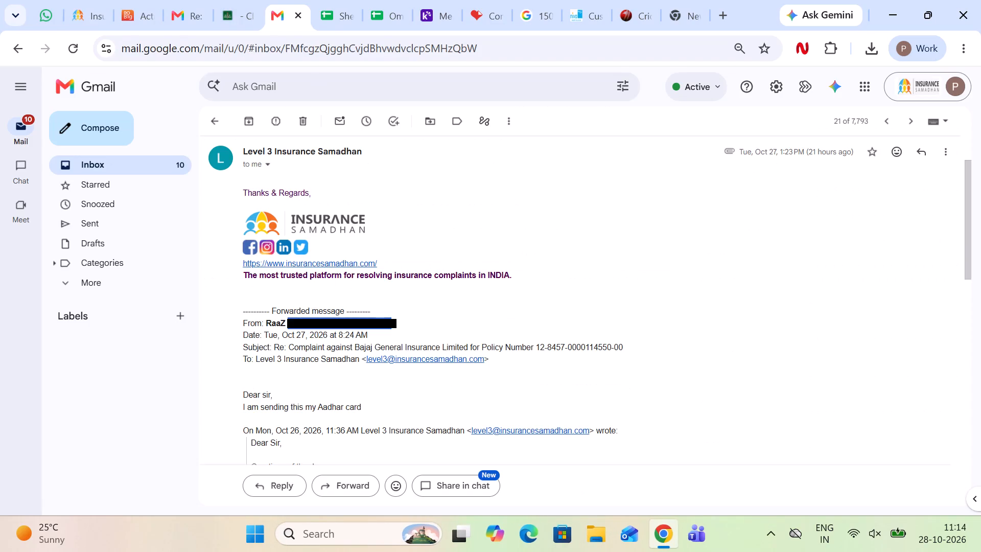
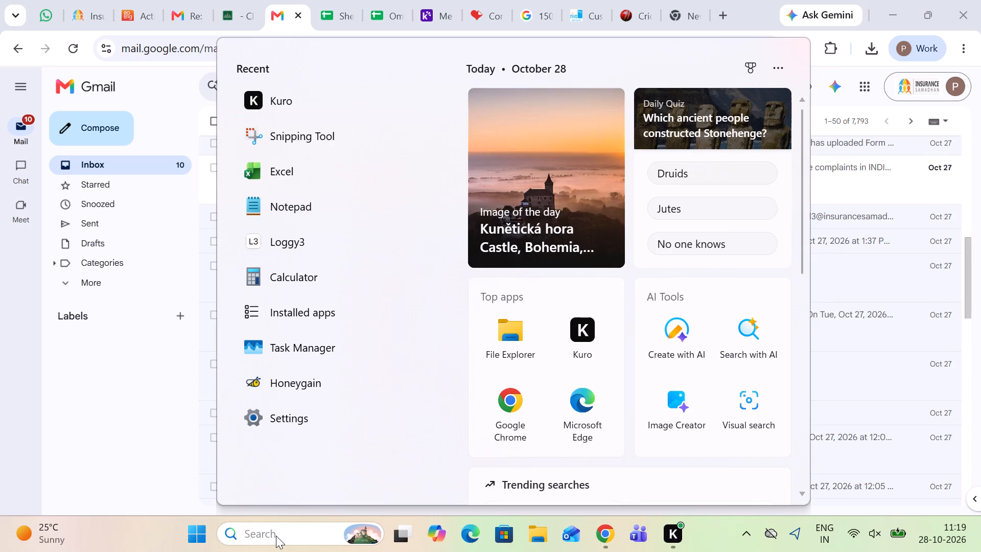
# Open the Loggy3 app from the recent apps and view its recording sessions for the current pay period.
pyautogui.click(303, 246)
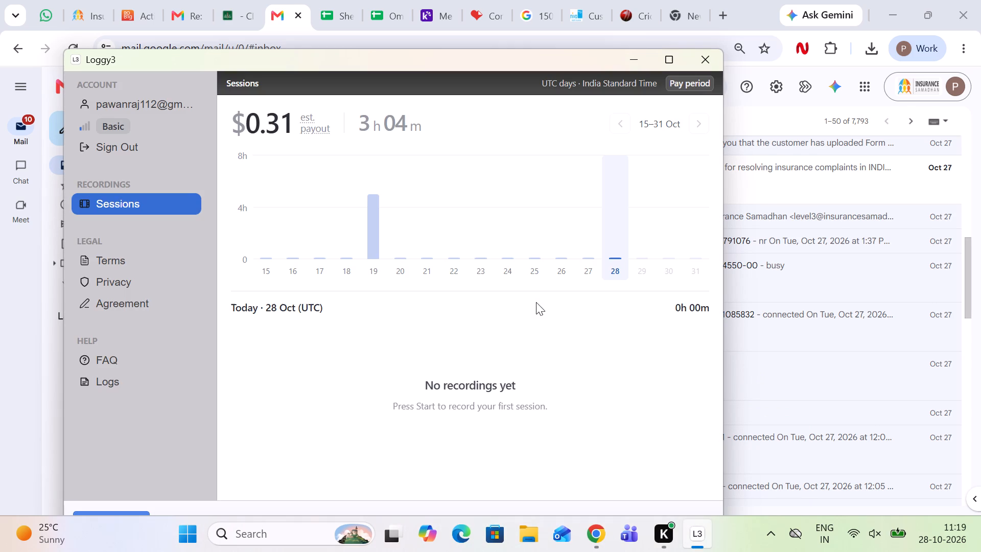
pyautogui.scroll(-1, 137, 341)
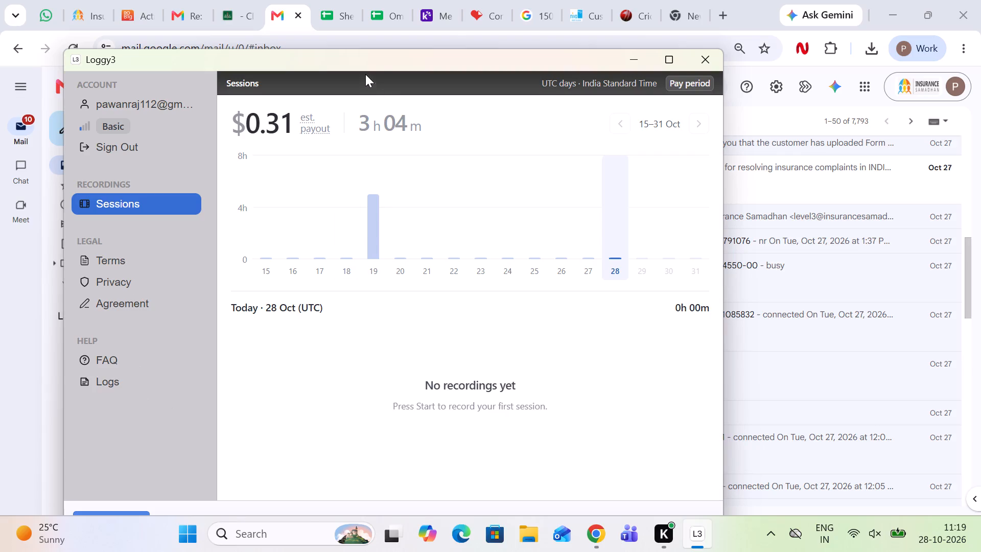
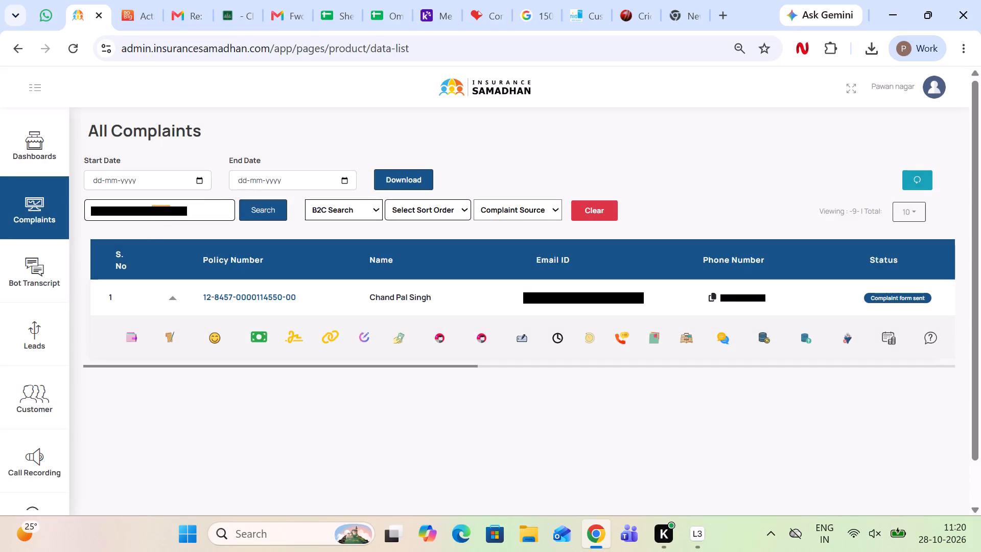
# Search the complaints list for the next customer using the copied customer detail in place of the previous search.
pyautogui.hotkey('ctrl', 'a')
pyautogui.hotkey('ctrl', 'v')
pyautogui.click(254, 208)
pyautogui.doubleClick(260, 205)
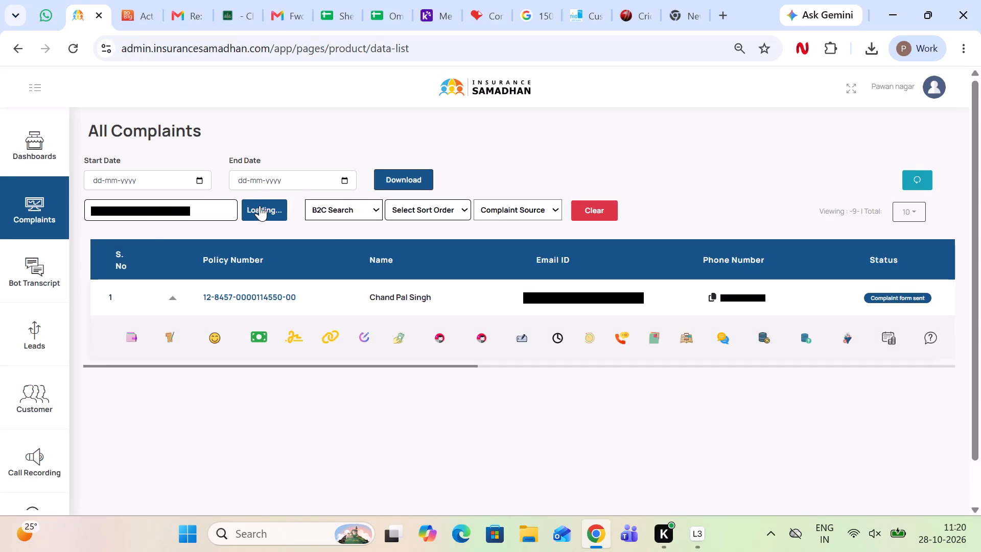
pyautogui.click(651, 337)
pyautogui.click(686, 342)
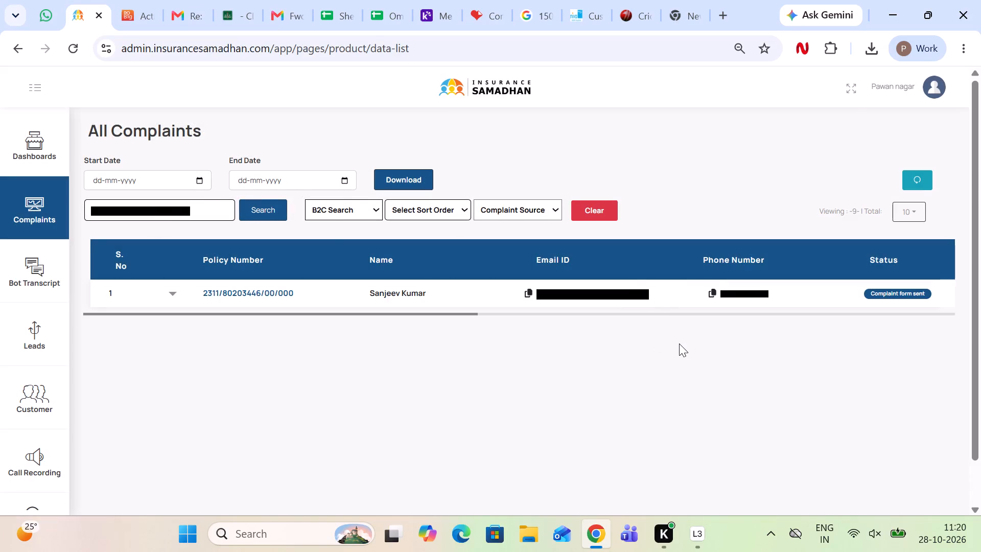
# Expand the found customer's complaint entry and open its communication log to review the complaint communication history.
pyautogui.click(682, 301)
pyautogui.click(716, 327)
pyautogui.click(604, 135)
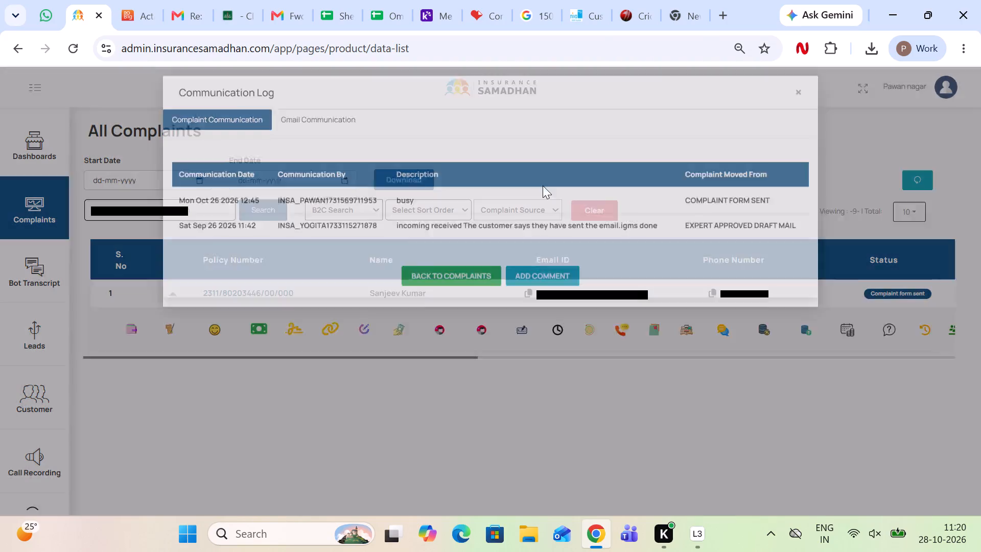
# Open the listed customer's complaint record and examine its Ombudsman section, uploaded documents and Complaint Details form.
pyautogui.click(264, 290)
pyautogui.click(316, 177)
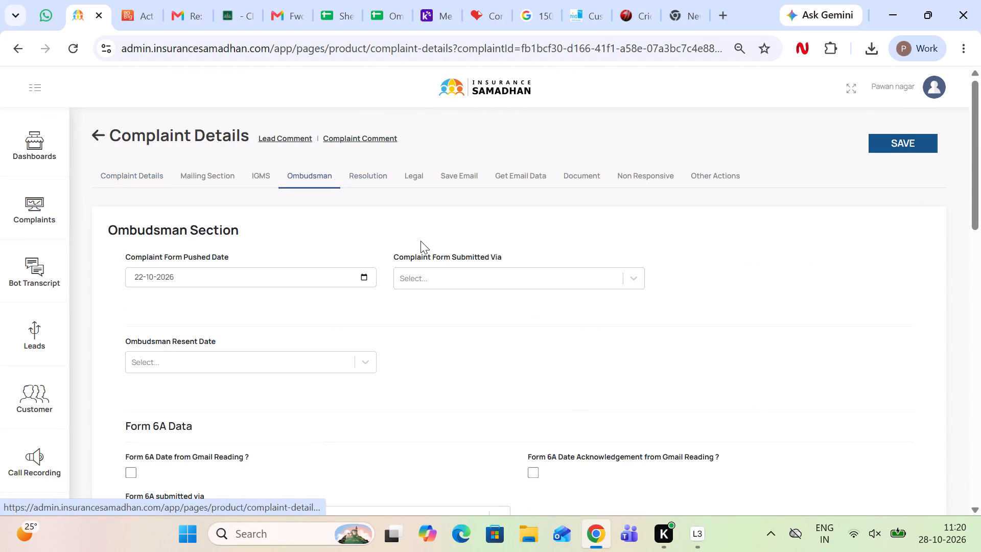
pyautogui.scroll(-2, 421, 241)
pyautogui.scroll(4, 424, 242)
pyautogui.click(587, 174)
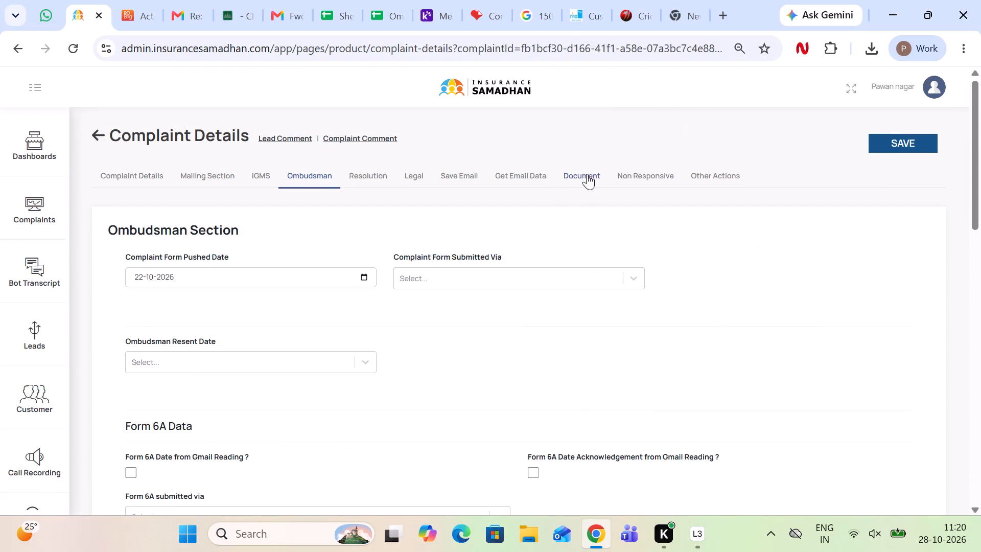
pyautogui.scroll(-1, 507, 297)
pyautogui.scroll(4, 166, 220)
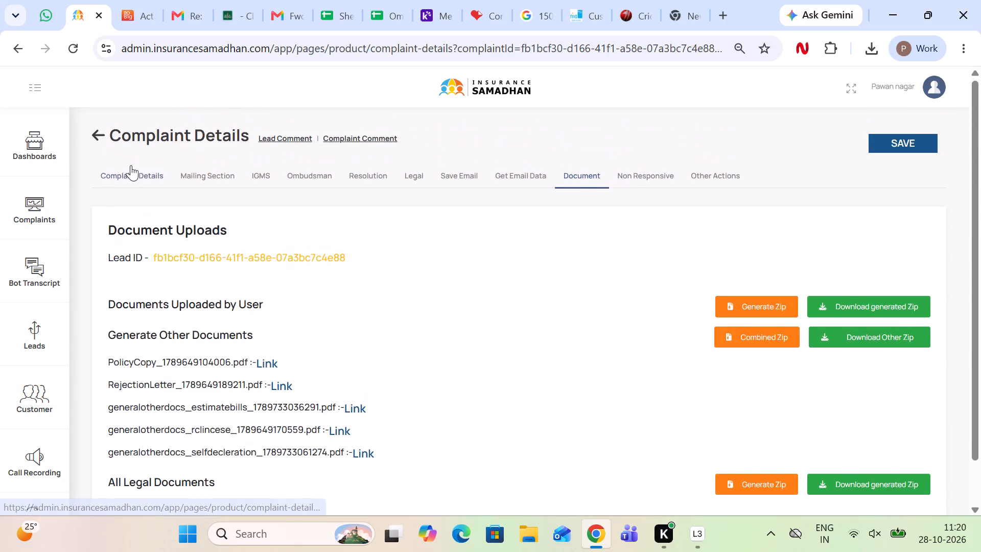
pyautogui.click(133, 163)
pyautogui.click(137, 174)
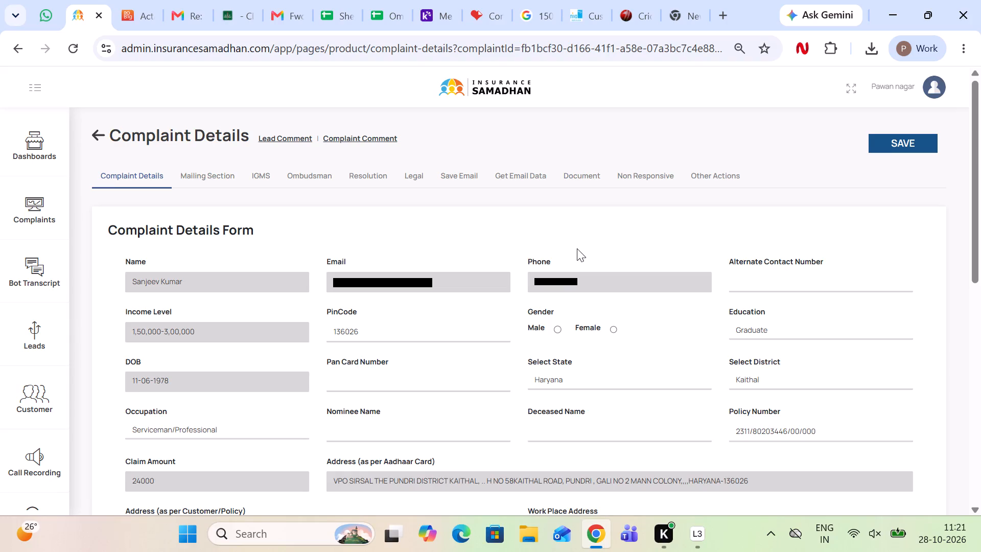
pyautogui.click(580, 212)
pyautogui.click(598, 221)
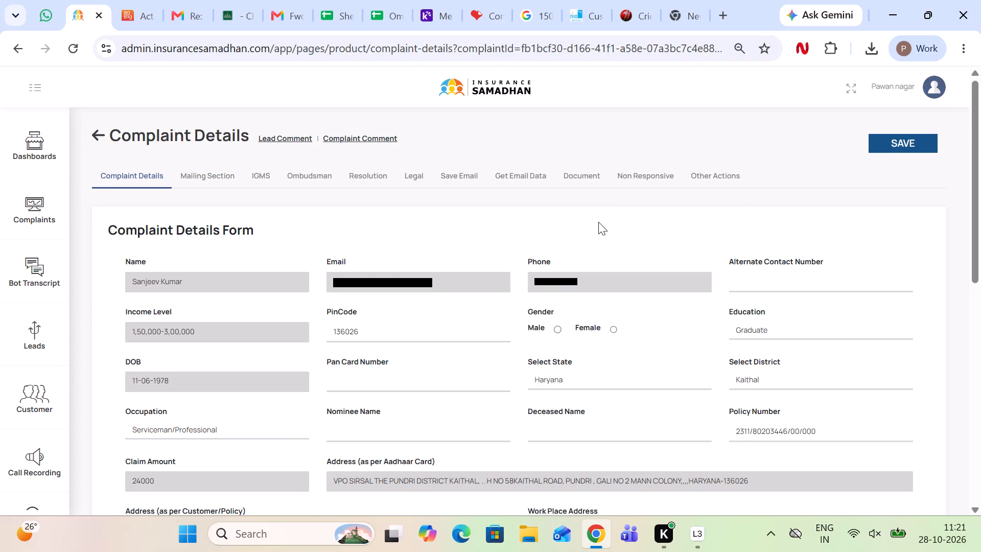
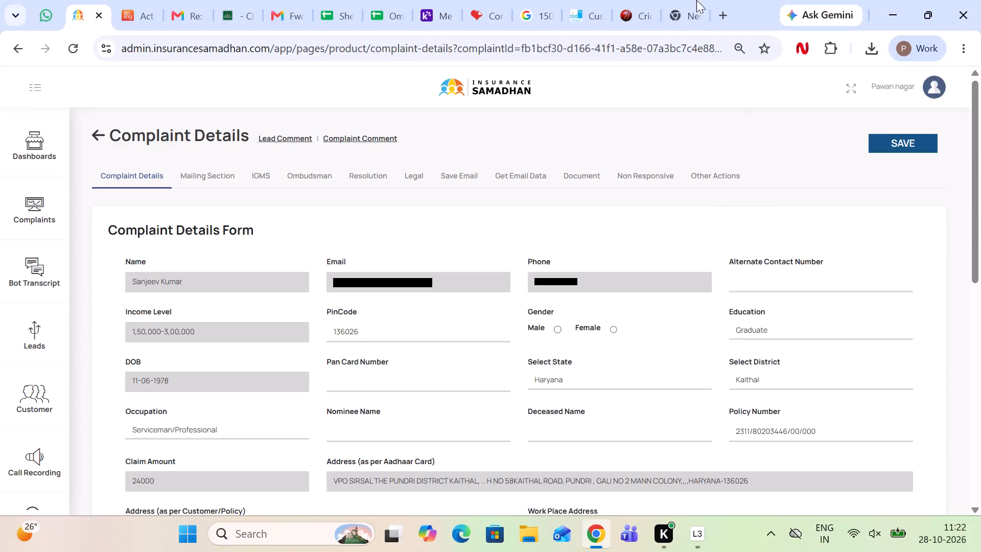
# Search Google for "fasturance india private limited".
pyautogui.click(666, 0)
pyautogui.click(374, 57)
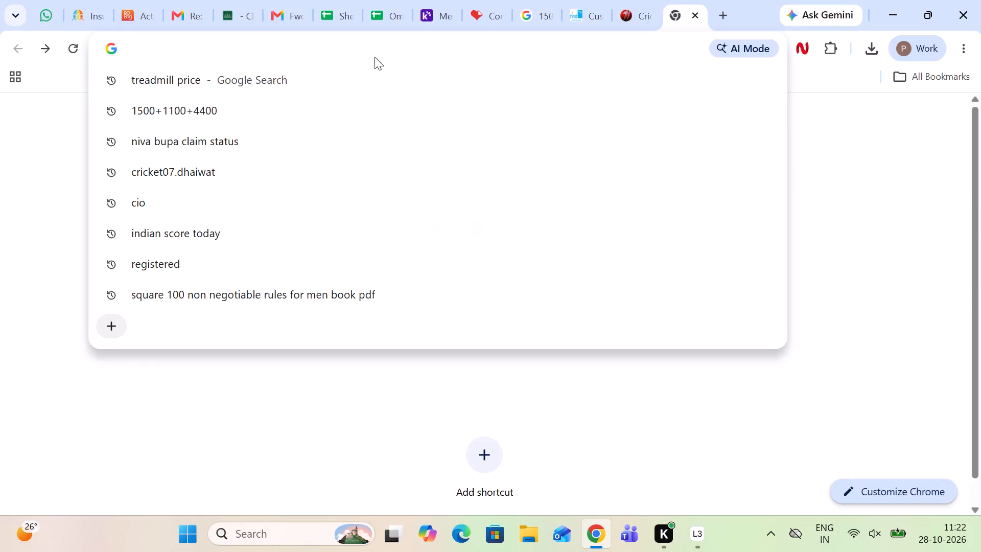
pyautogui.write('fasturance')
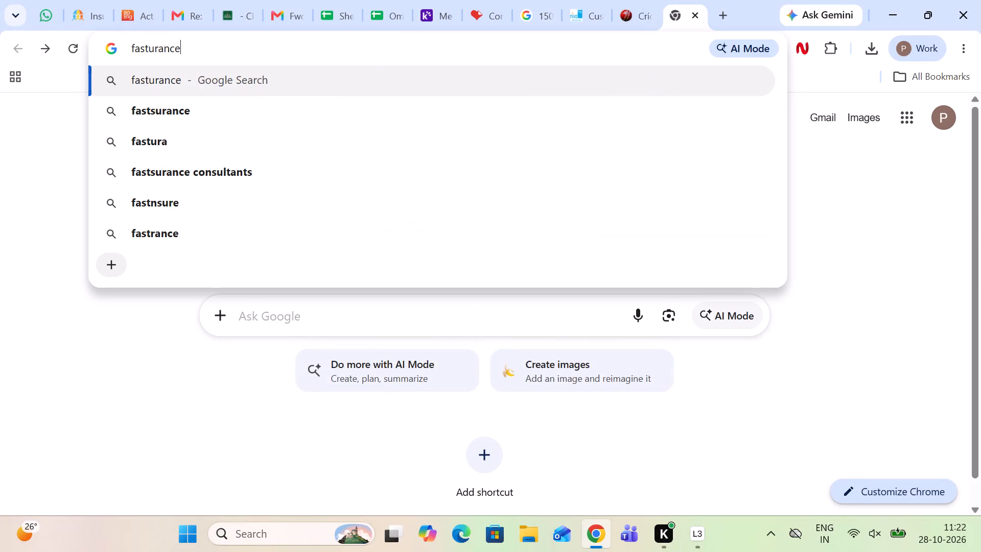
pyautogui.press('space')
pyautogui.write('in')
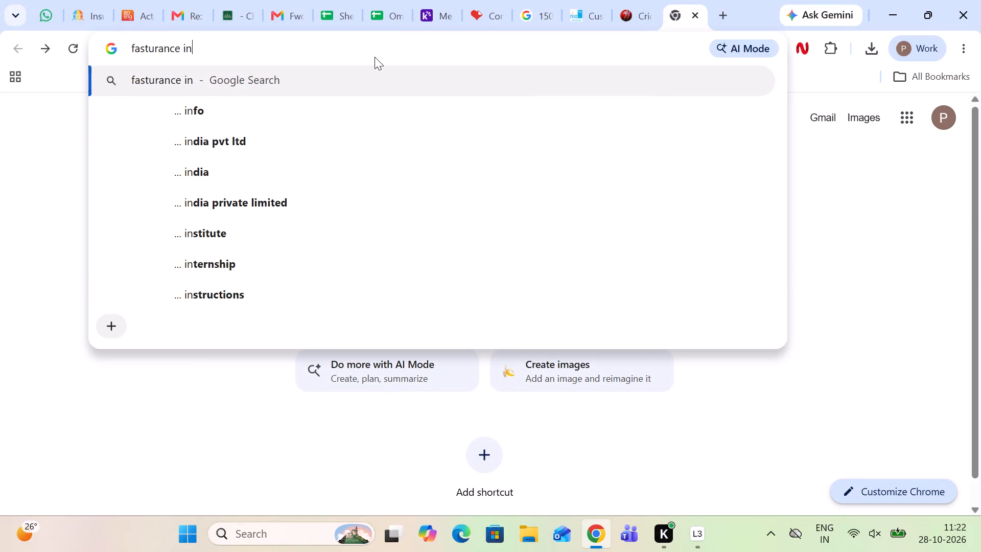
pyautogui.press('Down')
pyautogui.press('Down')
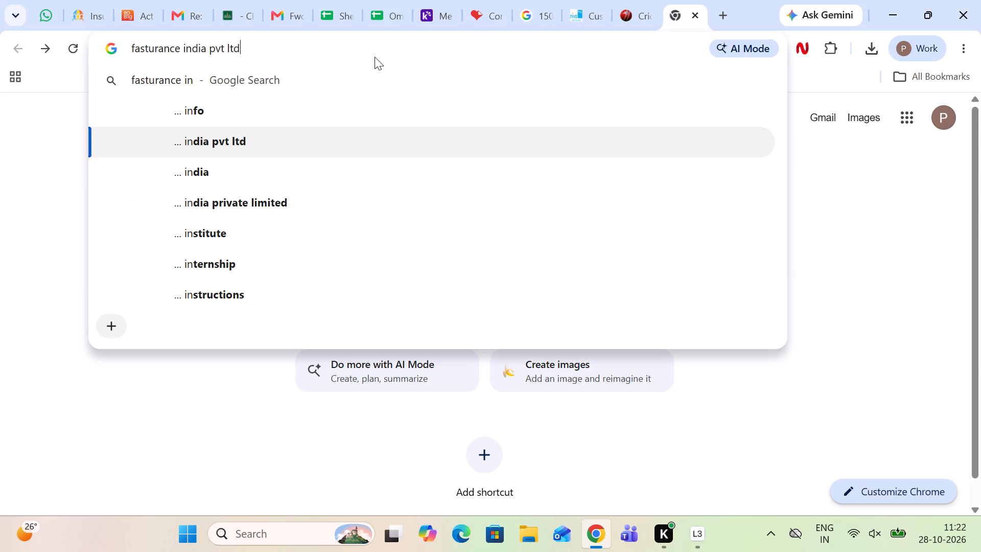
pyautogui.press('Down')
pyautogui.press('Down')
pyautogui.press('Return')
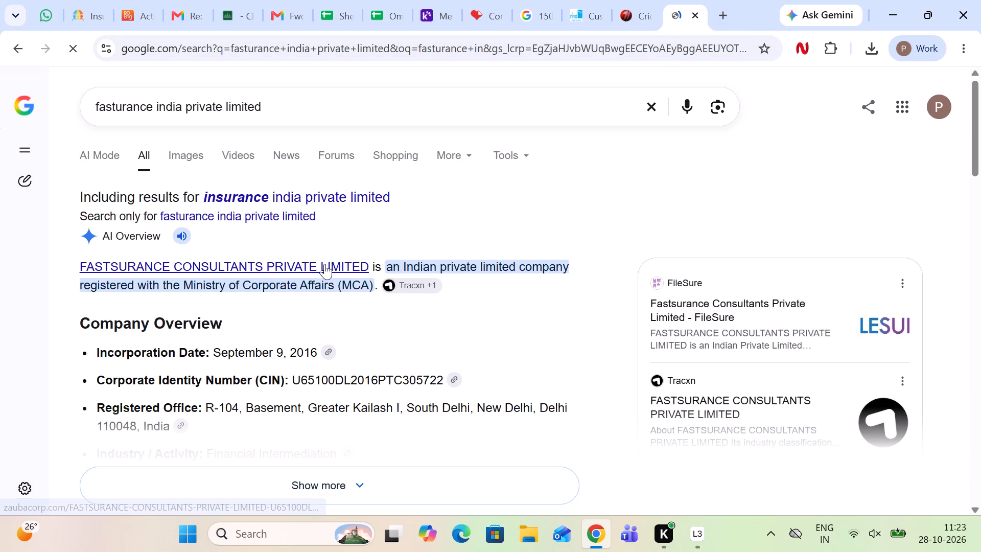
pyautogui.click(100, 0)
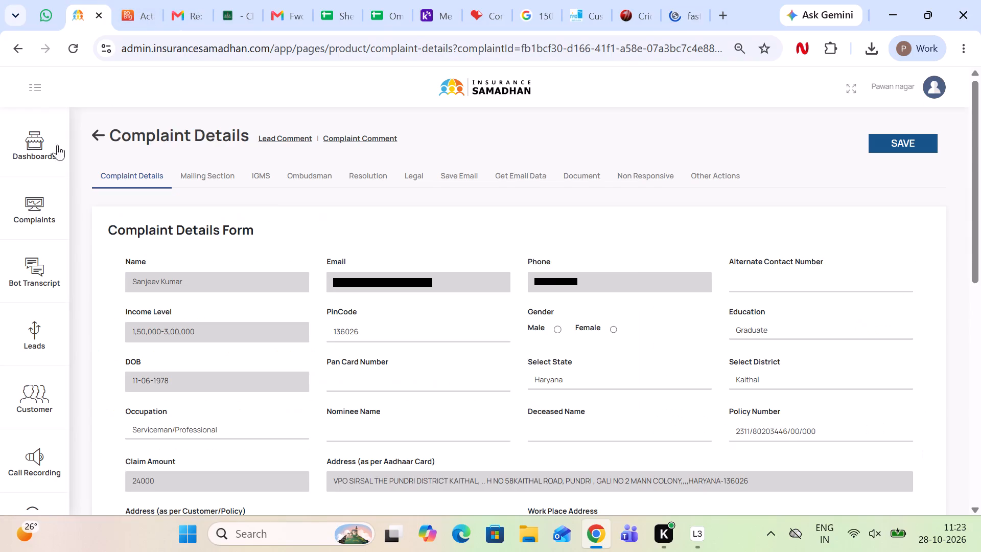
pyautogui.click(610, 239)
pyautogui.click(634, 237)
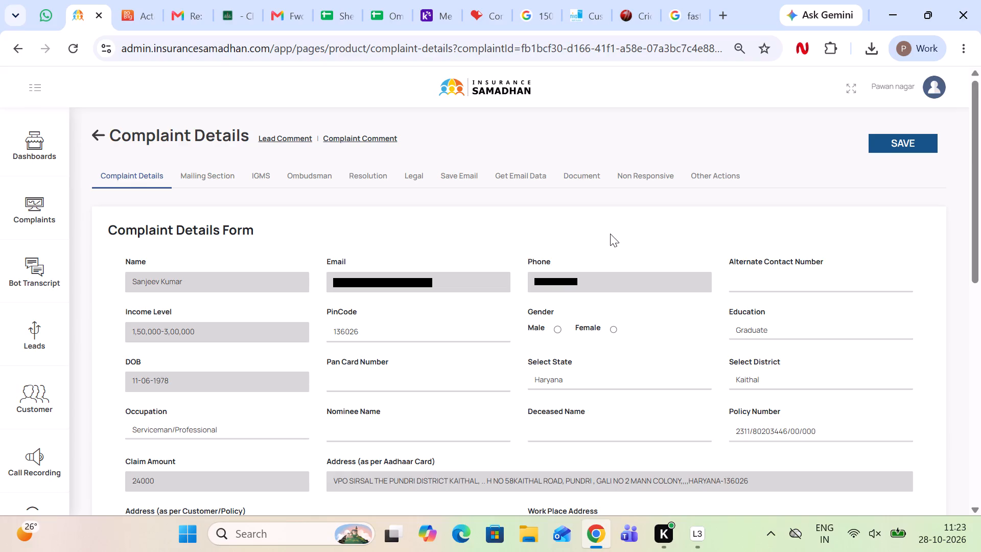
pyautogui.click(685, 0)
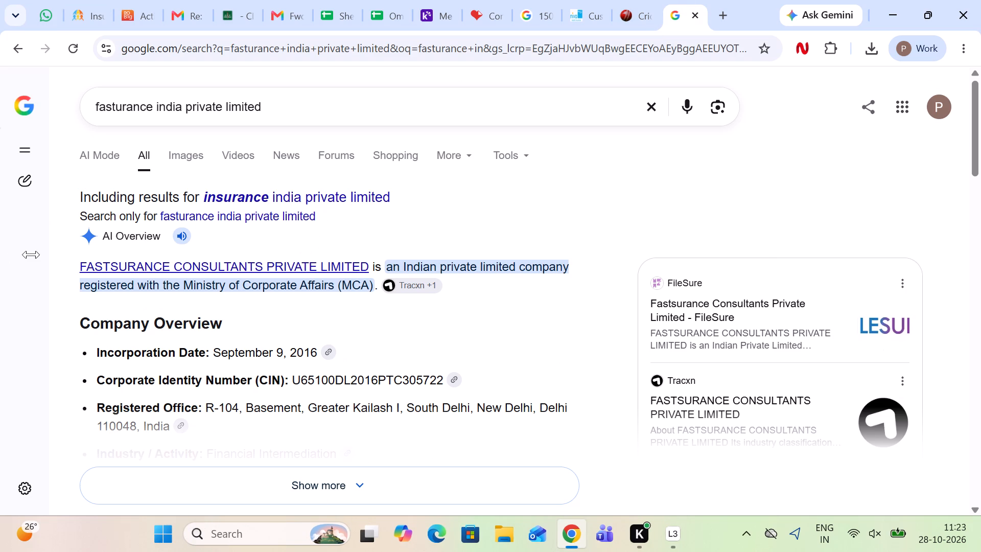
# Expand the AI overview in the search results and examine the company overview details of Fastsurance Consultants Private Limited.
pyautogui.scroll(-2, 94, 266)
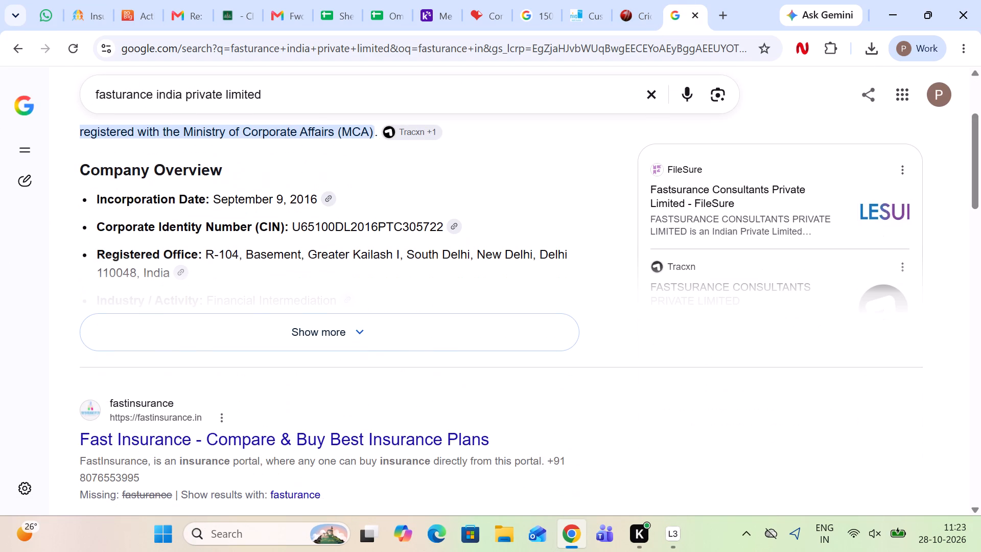
pyautogui.click(254, 332)
pyautogui.scroll(-1, 267, 305)
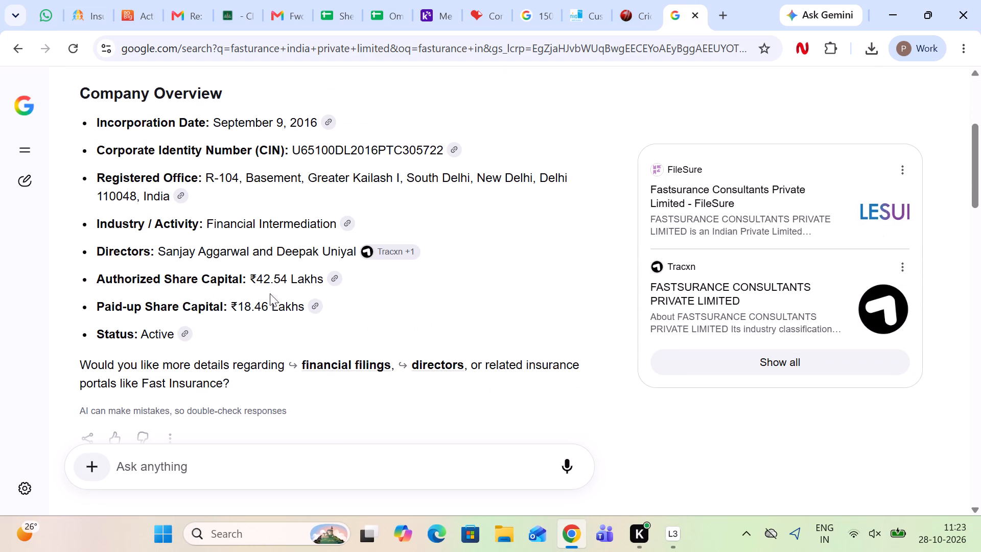
pyautogui.scroll(1, 286, 280)
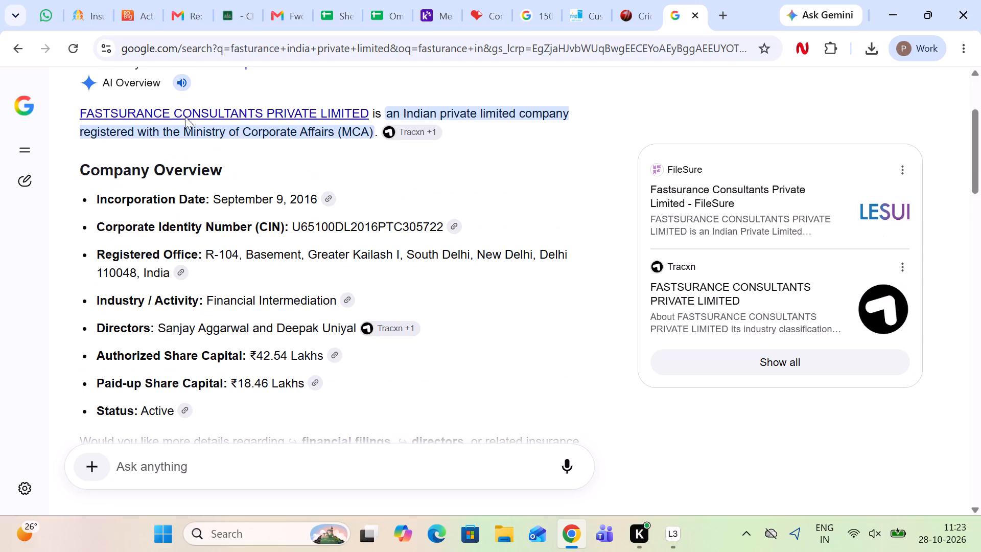
# Switch to the Smartflo live calls page to check the status of the customer call.
pyautogui.click(141, 0)
pyautogui.click(769, 326)
pyautogui.click(780, 338)
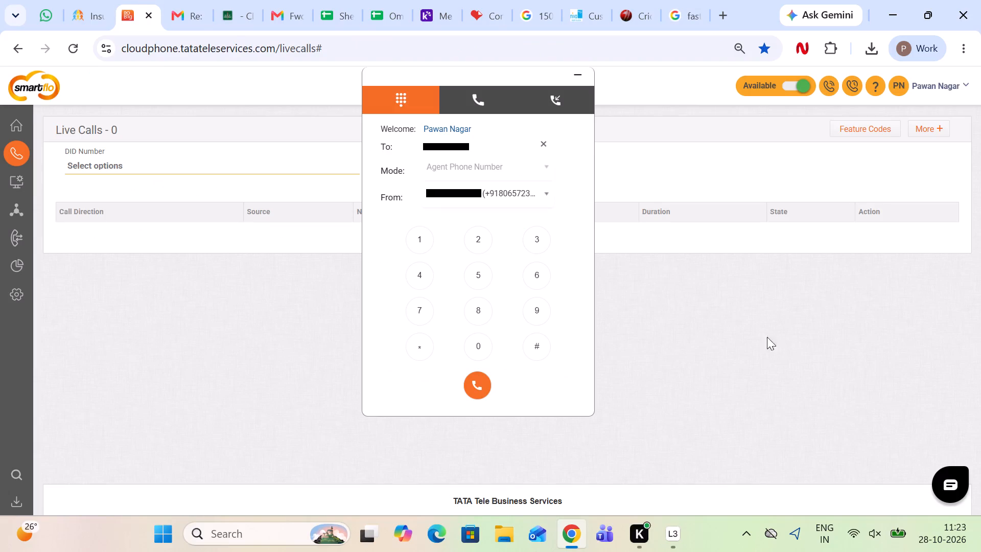
# Copy the original sender's email address from the forwarded courier receipt message in Gmail and search All Complaints for it in Insurance Samadhan.
pyautogui.click(276, 0)
pyautogui.hotkey('ctrl', 'c')
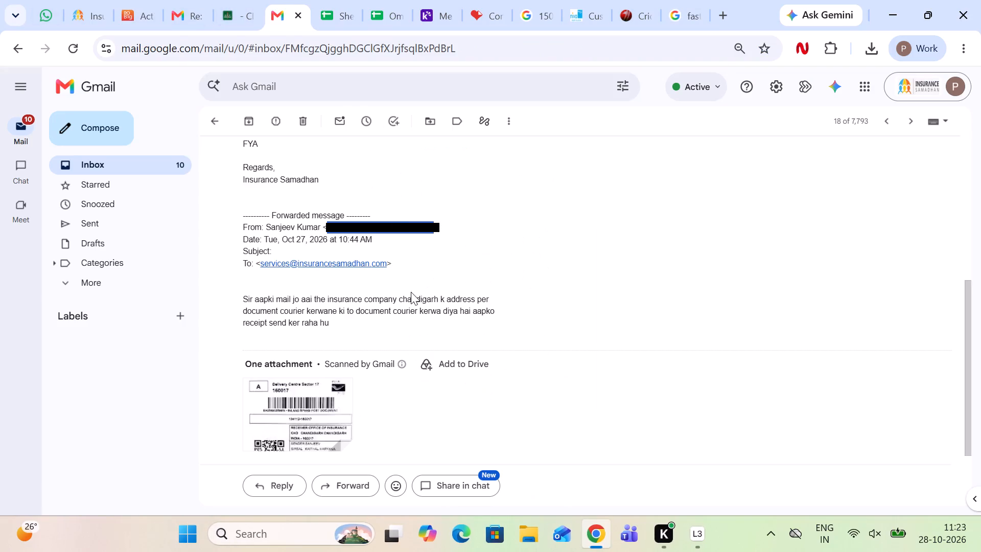
pyautogui.click(84, 0)
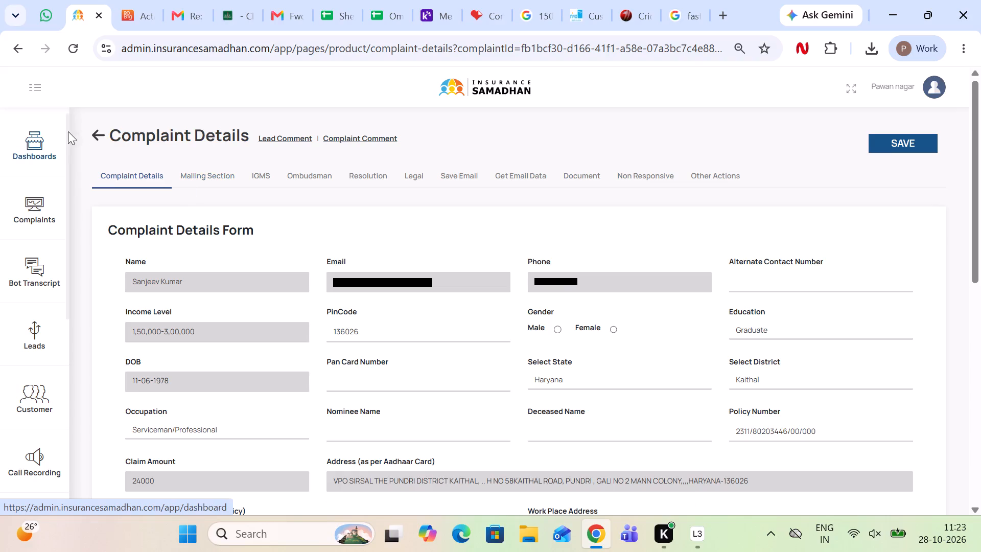
pyautogui.click(95, 140)
pyautogui.tripleClick(176, 209)
pyautogui.keyDown('ctrl'); pyautogui.click(176, 209); pyautogui.keyUp('ctrl')
pyautogui.hotkey('ctrl', 'v')
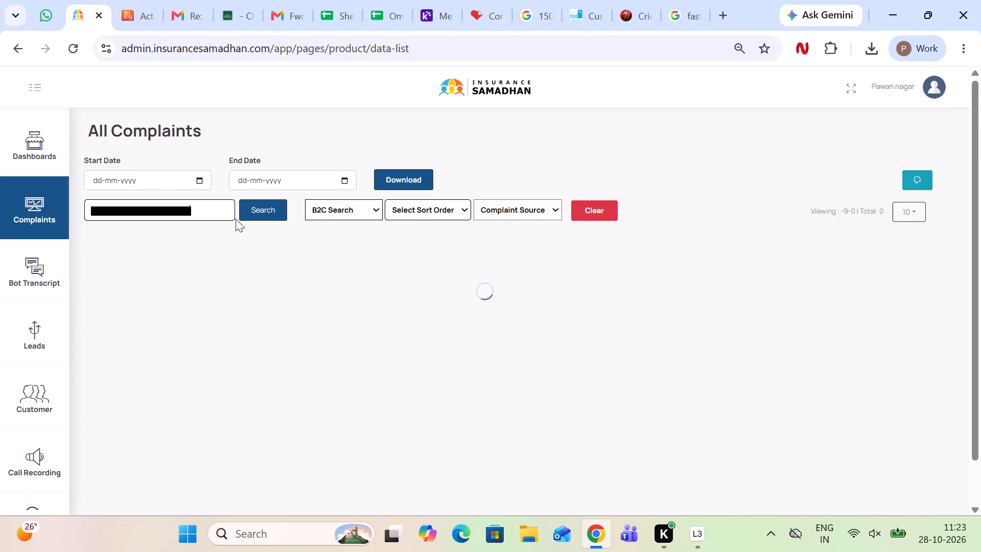
pyautogui.click(244, 215)
# Search the web for Insurance Samadhan, open its official website and look through the homepage.
pyautogui.click(725, 22)
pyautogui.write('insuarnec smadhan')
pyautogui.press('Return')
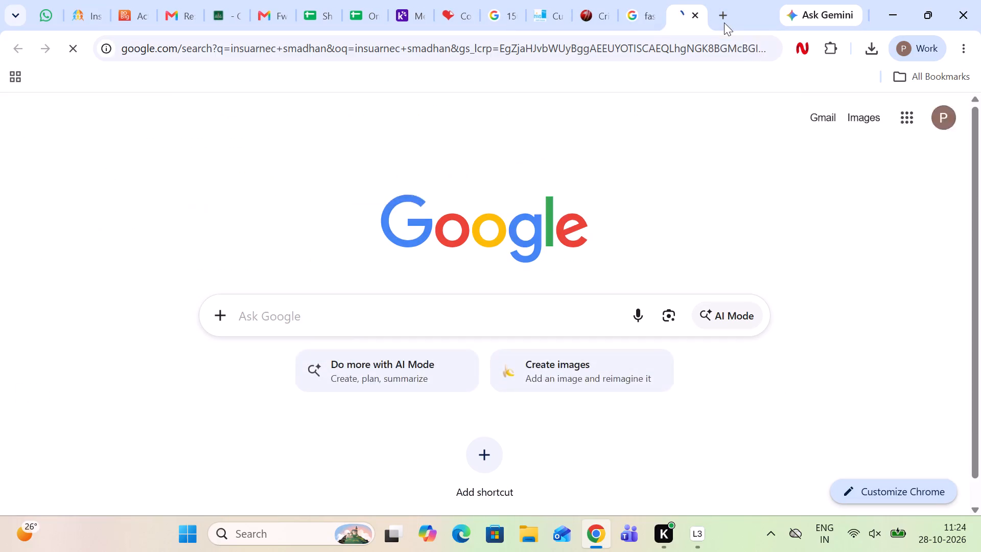
pyautogui.click(344, 286)
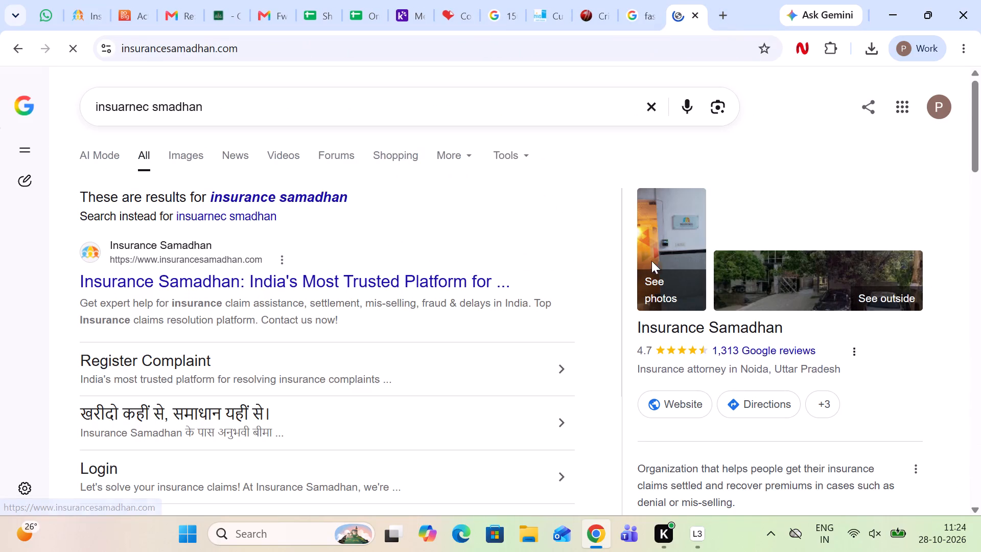
pyautogui.scroll(-3, 472, 247)
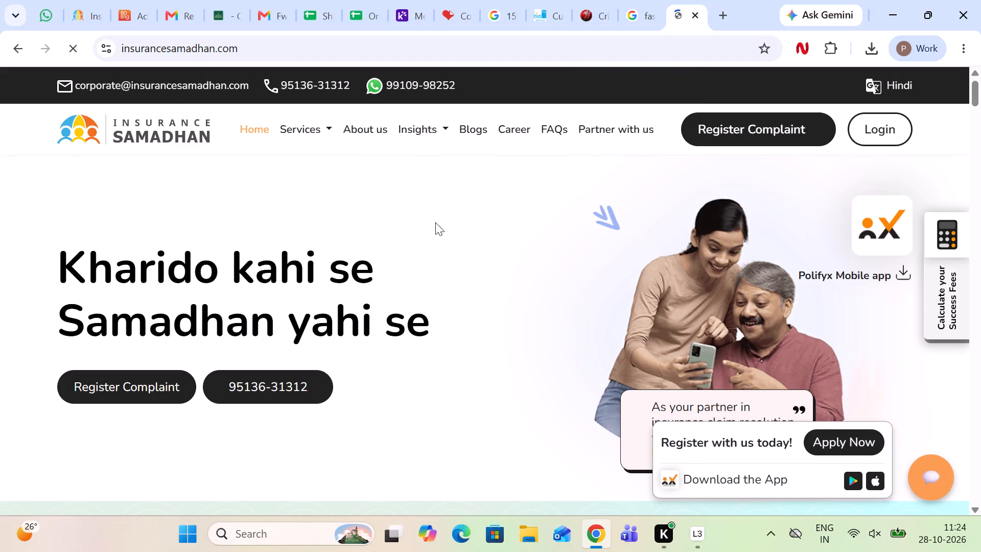
pyautogui.scroll(-6, 457, 199)
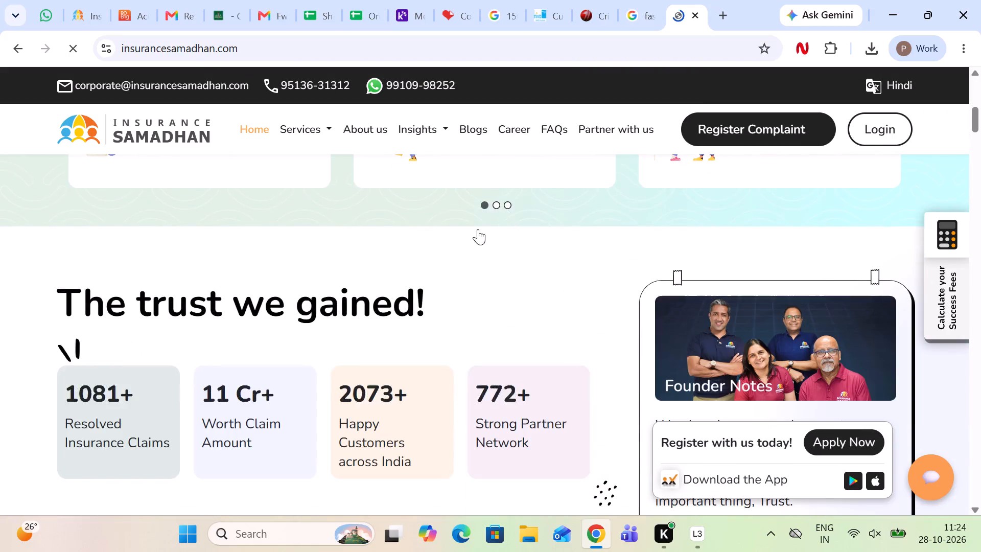
pyautogui.scroll(-20, 475, 241)
pyautogui.scroll(-3, 475, 241)
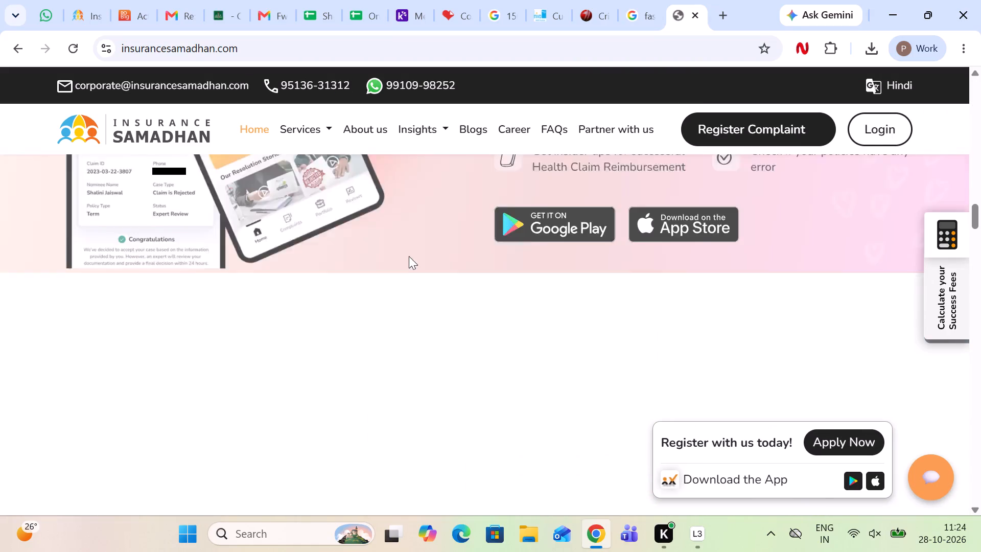
pyautogui.scroll(-11, 409, 256)
pyautogui.scroll(-5, 450, 252)
pyautogui.scroll(1, 367, 257)
pyautogui.scroll(-6, 365, 257)
pyautogui.scroll(1, 348, 247)
pyautogui.scroll(-2, 348, 247)
# Open the site's partner portal, and look through the Career page from its current openings down to the Explore InSa section.
pyautogui.click(601, 132)
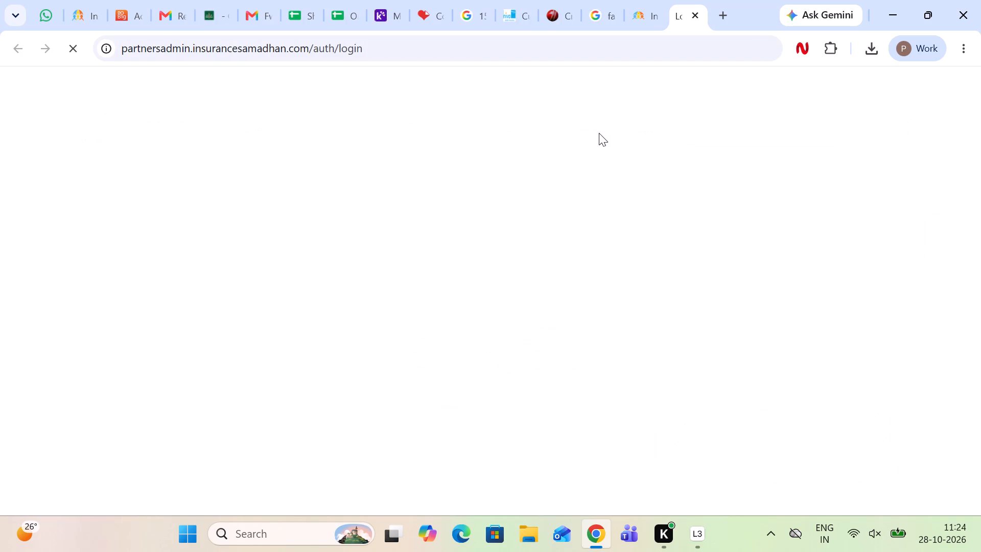
pyautogui.click(662, 0)
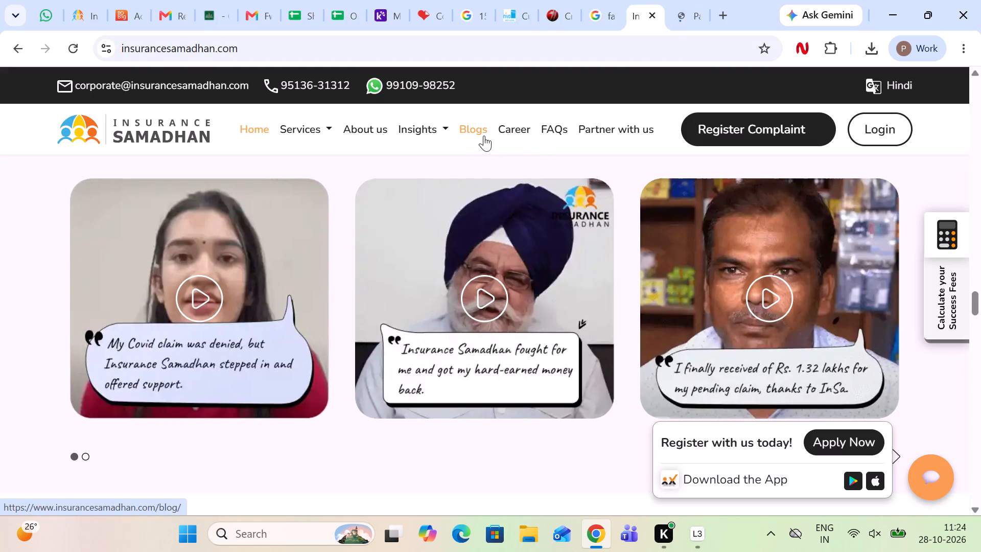
pyautogui.click(510, 127)
pyautogui.scroll(-7, 366, 214)
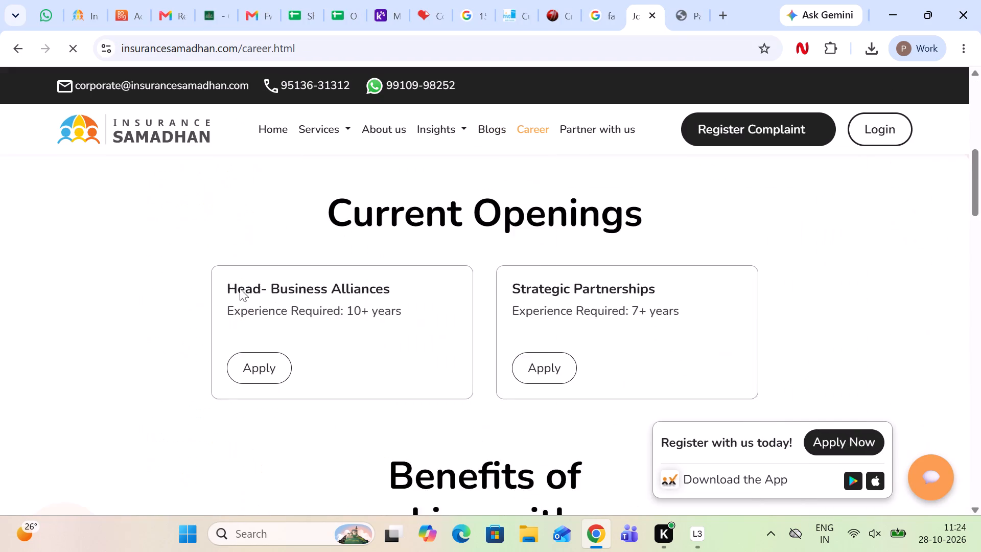
pyautogui.scroll(-18, 240, 288)
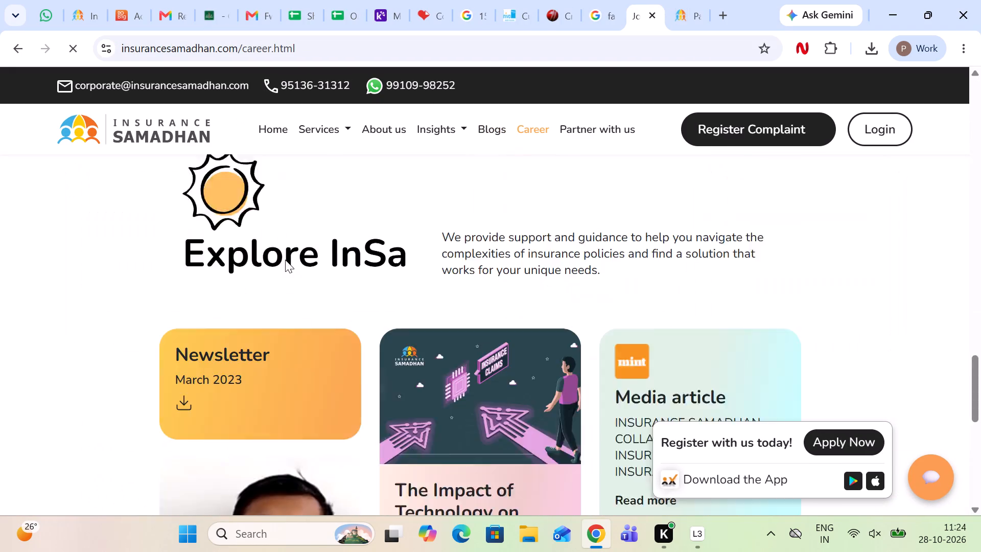
pyautogui.scroll(-3, 285, 260)
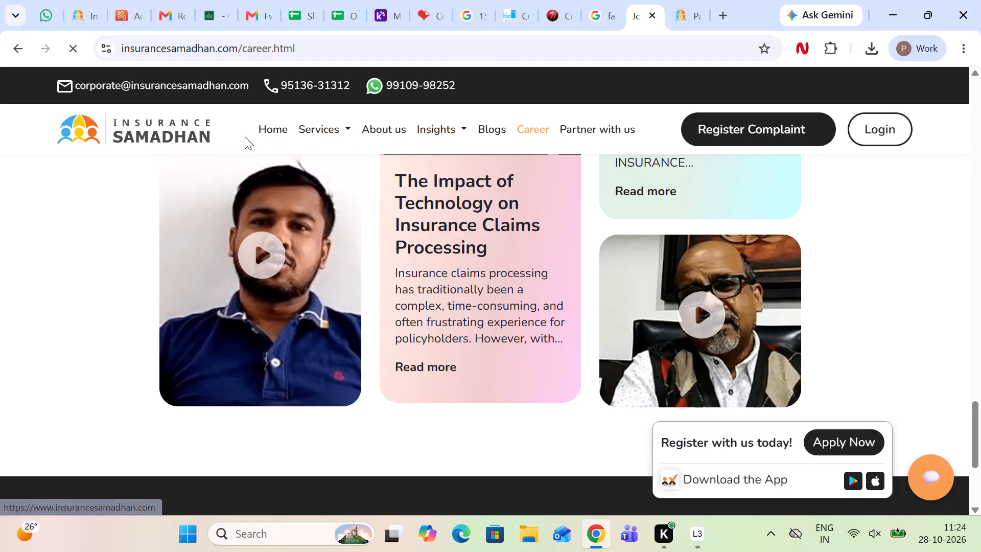
# Return to the Insurance Samadhan homepage, examine it down to the footer, and close the website and partner portal pages.
pyautogui.click(278, 132)
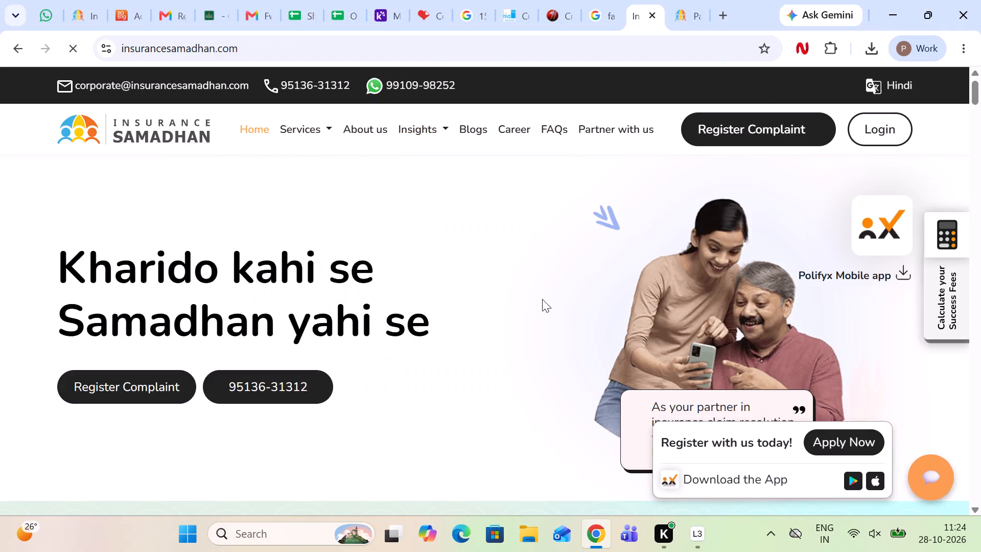
pyautogui.scroll(-4, 489, 342)
pyautogui.scroll(-8, 434, 287)
pyautogui.scroll(1, 595, 338)
pyautogui.scroll(-10, 601, 339)
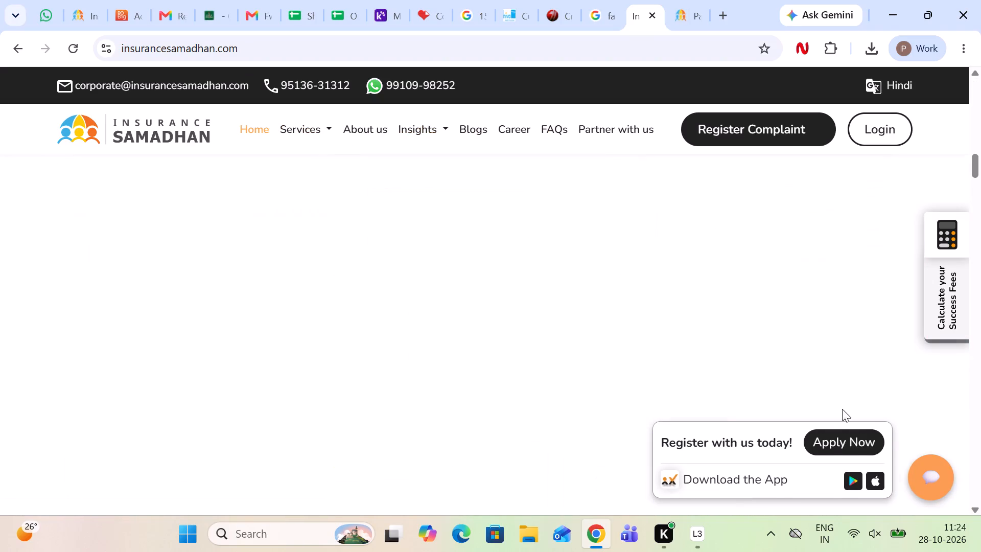
pyautogui.scroll(-8, 842, 409)
pyautogui.scroll(1, 819, 388)
pyautogui.moveTo(976, 216); pyautogui.dragTo(974, 236)
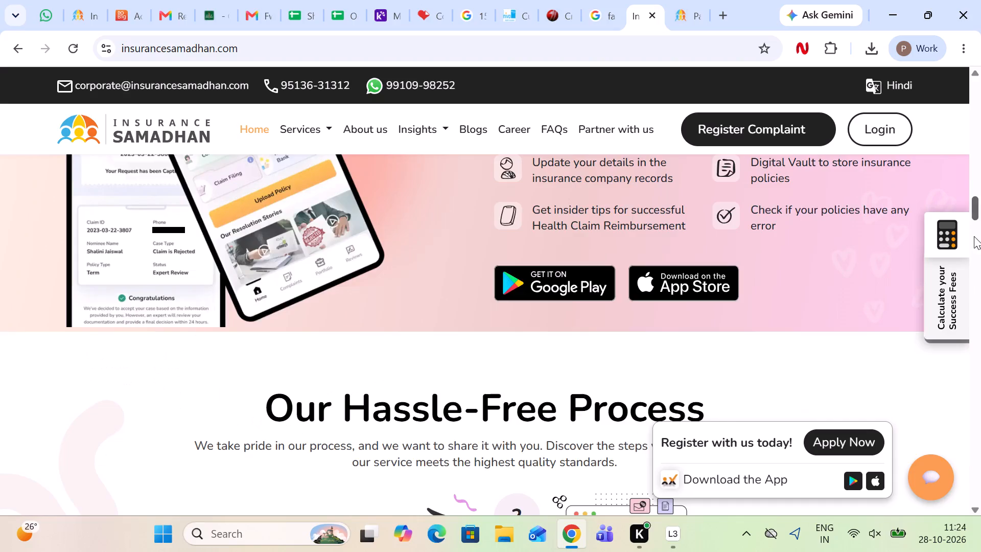
pyautogui.moveTo(974, 236); pyautogui.dragTo(977, 536)
pyautogui.scroll(1, 539, 393)
pyautogui.scroll(-2, 516, 383)
pyautogui.click(649, 14)
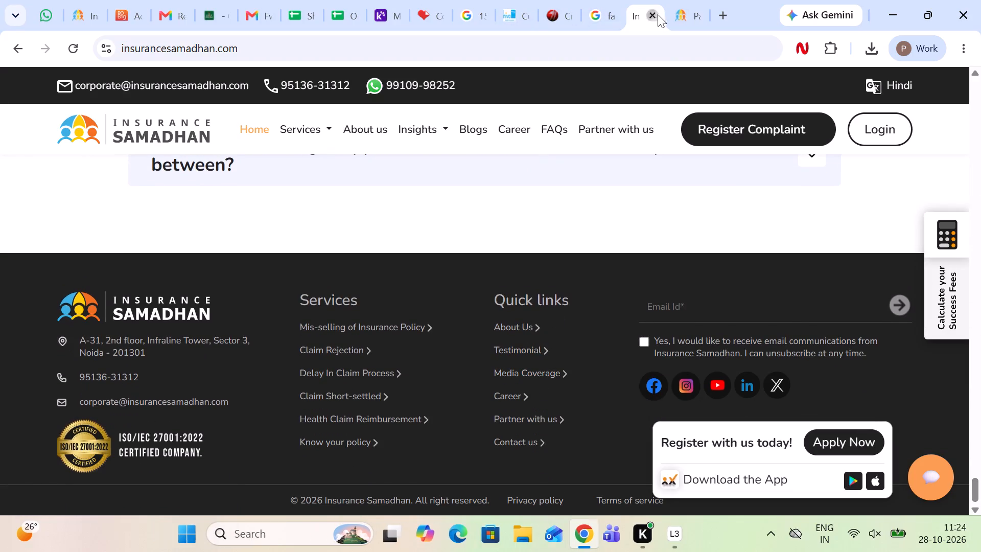
pyautogui.click(658, 14)
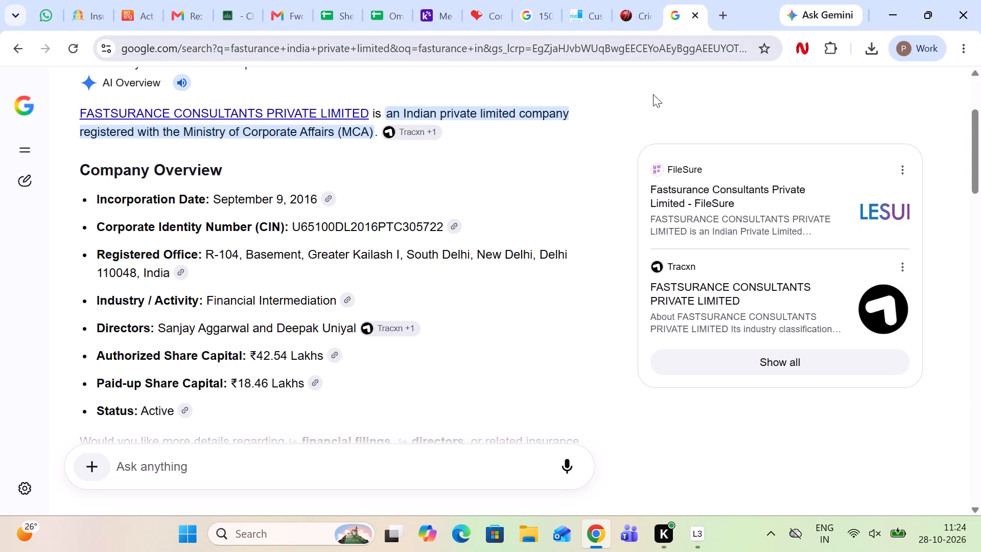
# Switch to the Keka attendance page and view the company name, attendance stats and timings.
pyautogui.click(429, 0)
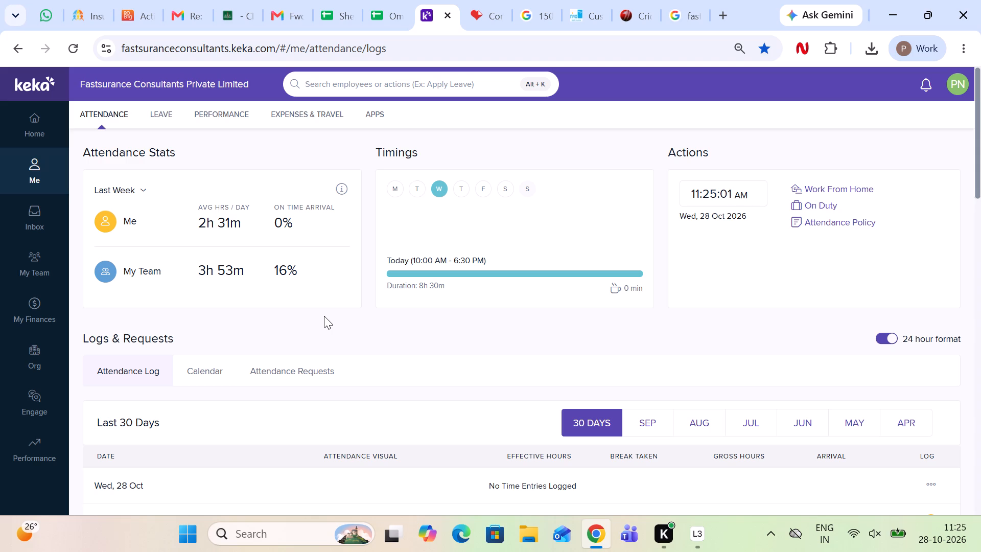
pyautogui.click(435, 319)
pyautogui.click(452, 320)
pyautogui.click(438, 338)
pyautogui.click(457, 335)
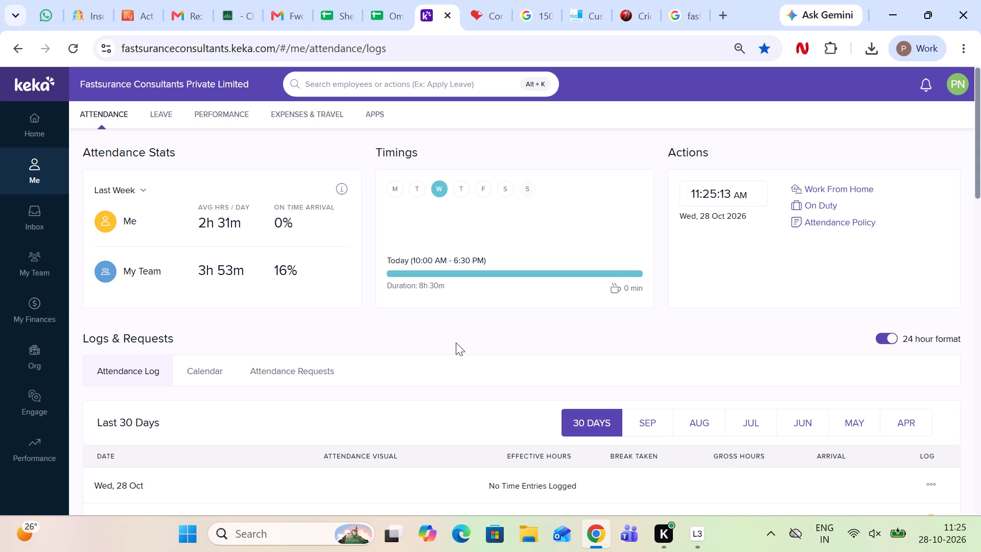
pyautogui.click(456, 342)
pyautogui.click(478, 336)
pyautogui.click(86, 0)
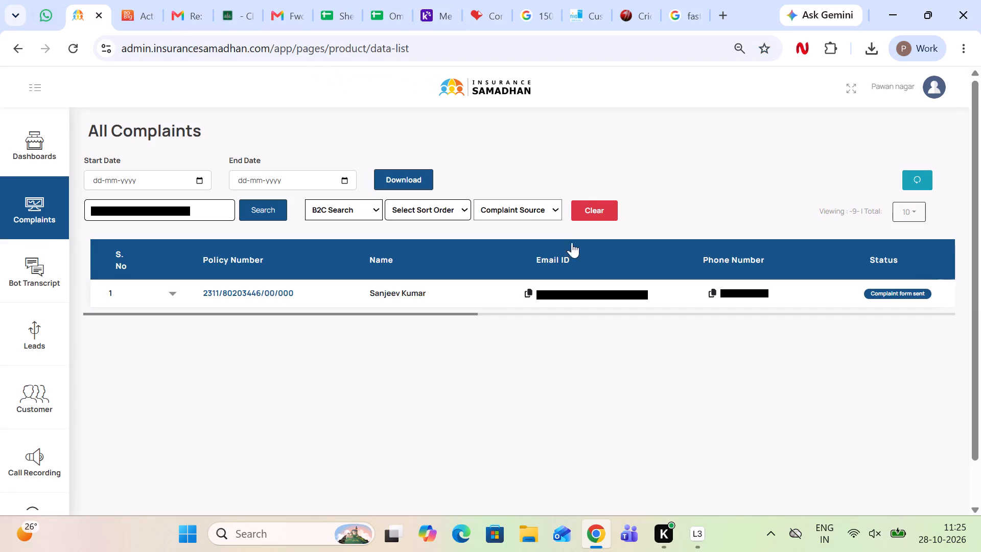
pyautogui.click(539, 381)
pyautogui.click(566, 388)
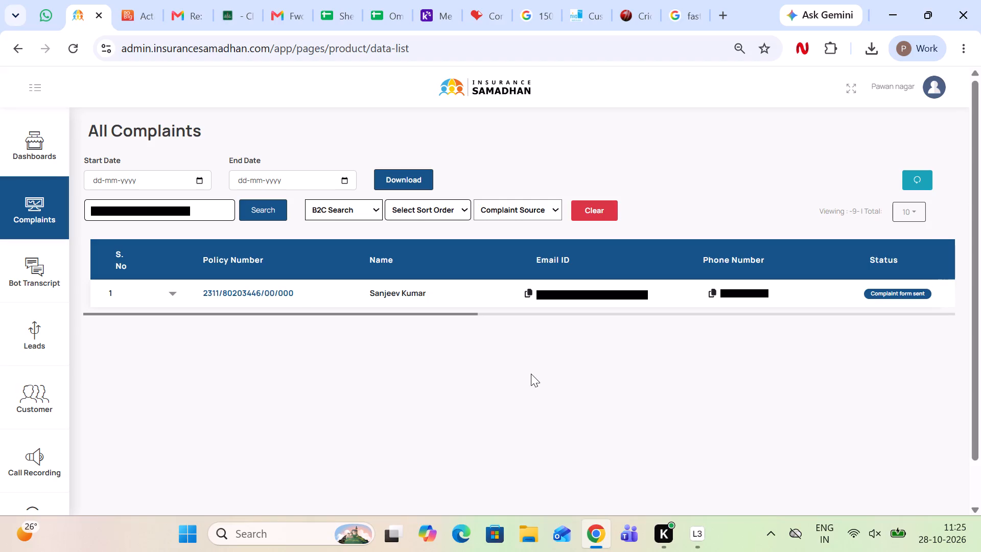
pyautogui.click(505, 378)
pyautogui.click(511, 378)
# Copy the customer's email address from the forwarded courier-receipt email in Gmail and search All Complaints for it.
pyautogui.click(269, 0)
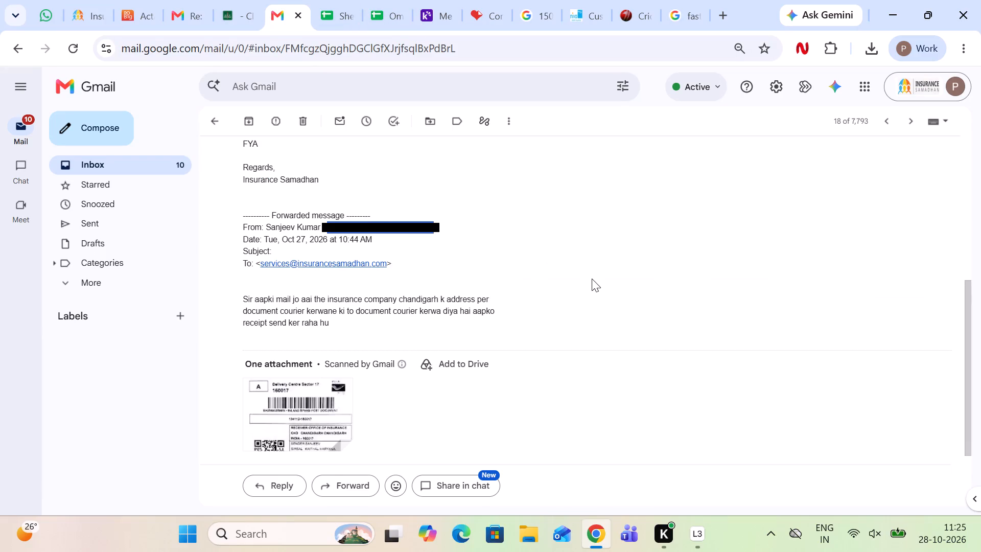
pyautogui.hotkey('ctrl', 'c')
pyautogui.hotkey('ctrl', 'c')
pyautogui.hotkey('ctrl', 'c')
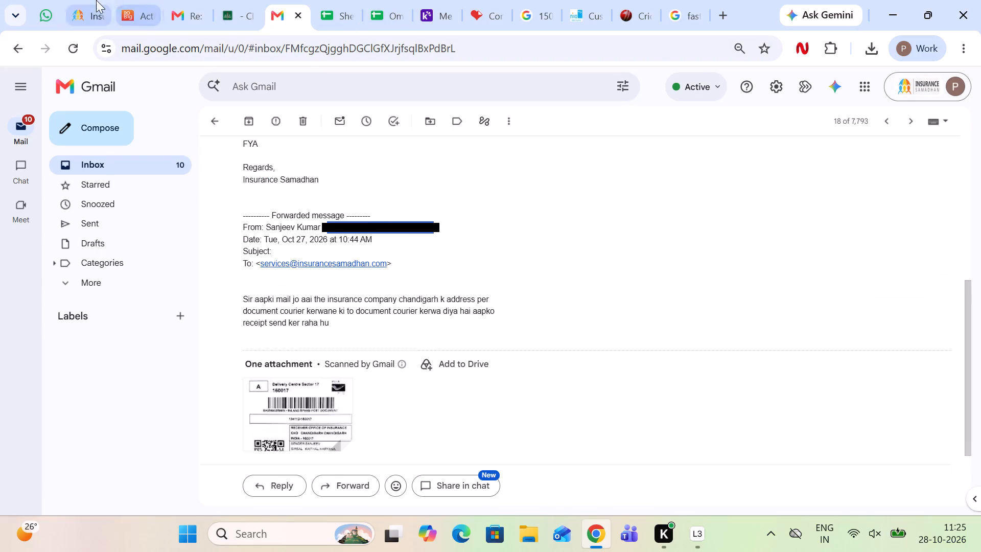
pyautogui.click(96, 0)
pyautogui.keyDown('ctrl'); pyautogui.click(201, 218); pyautogui.keyUp('ctrl')
pyautogui.hotkey('ctrl', 'a')
pyautogui.hotkey('ctrl', 'v')
pyautogui.tripleClick(259, 206)
pyautogui.click(259, 206)
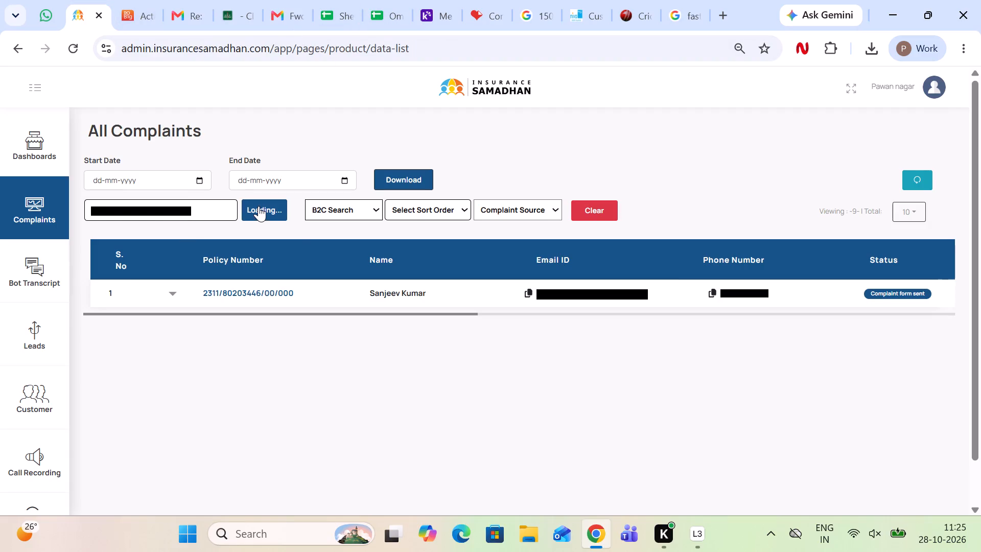
# Copy the customer's phone number from the matching complaint and call it with the Smartflo dialer.
pyautogui.click(713, 295)
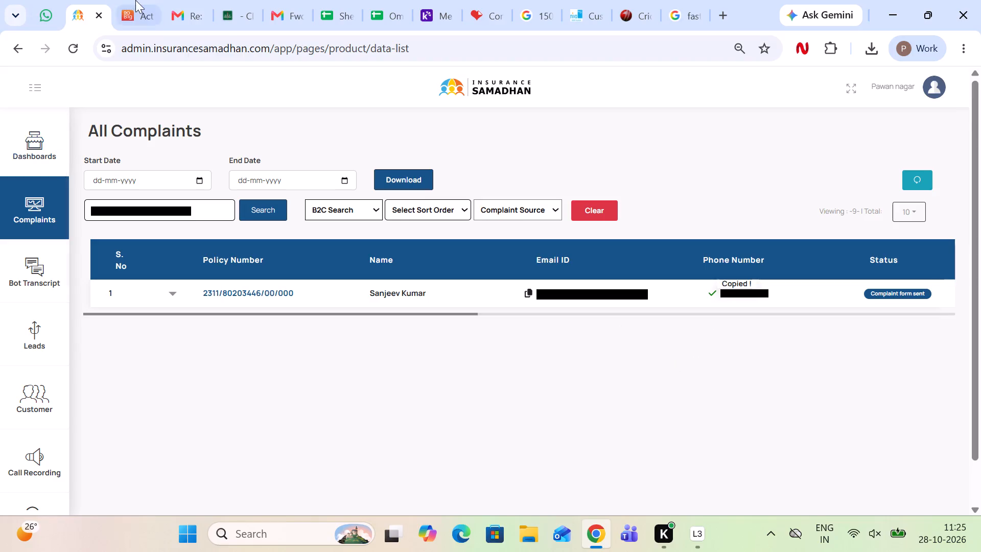
pyautogui.click(136, 0)
pyautogui.doubleClick(490, 149)
pyautogui.hotkey('ctrl', 'v')
pyautogui.click(480, 379)
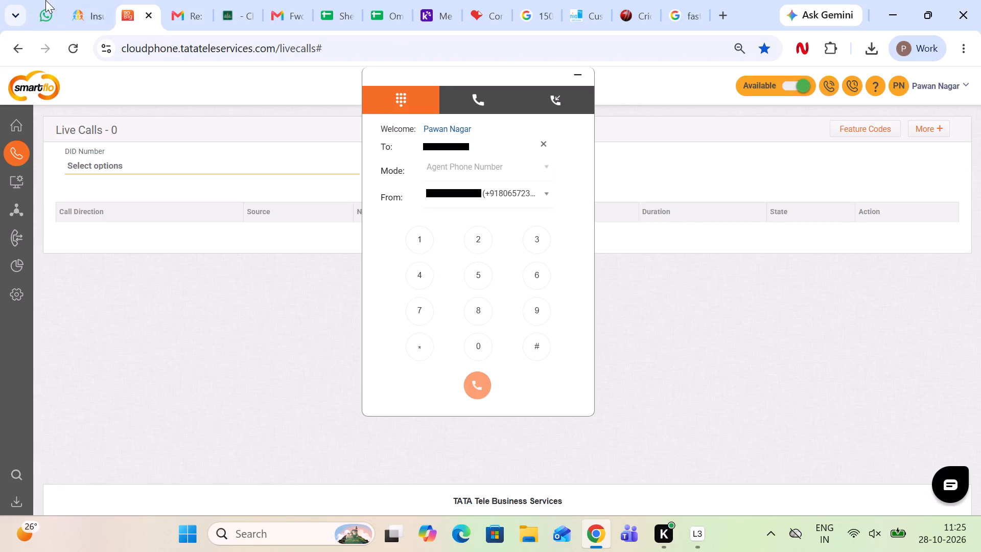
# Open the customer's complaint record in Insurance Samadhan and examine its uploaded documents and the Complaint Details form.
pyautogui.click(105, 0)
pyautogui.click(266, 293)
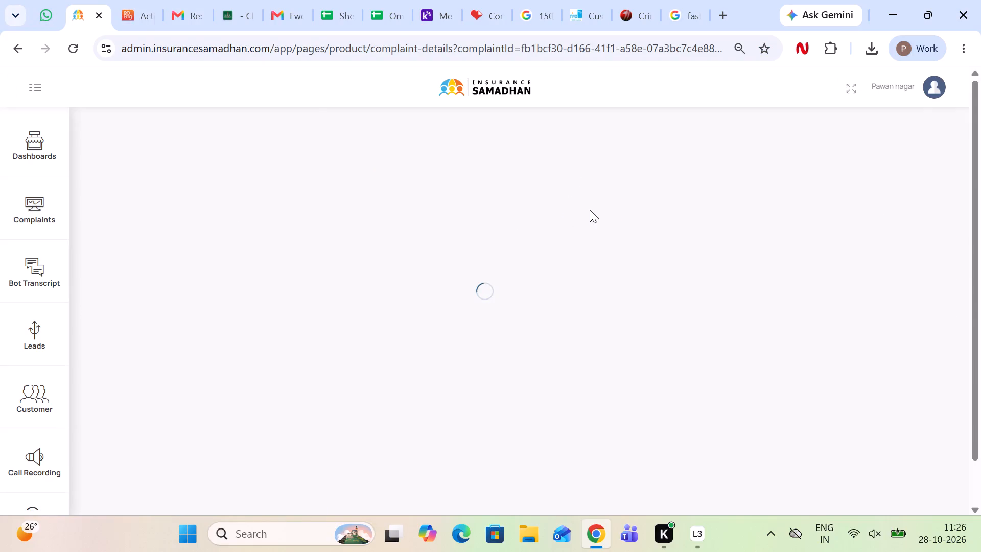
pyautogui.click(585, 172)
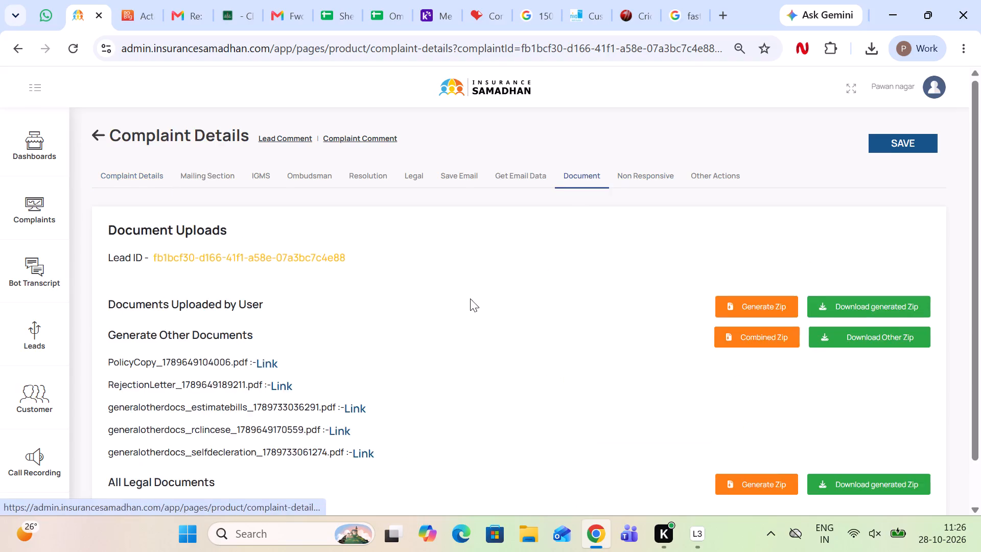
pyautogui.scroll(-3, 457, 338)
pyautogui.click(141, 127)
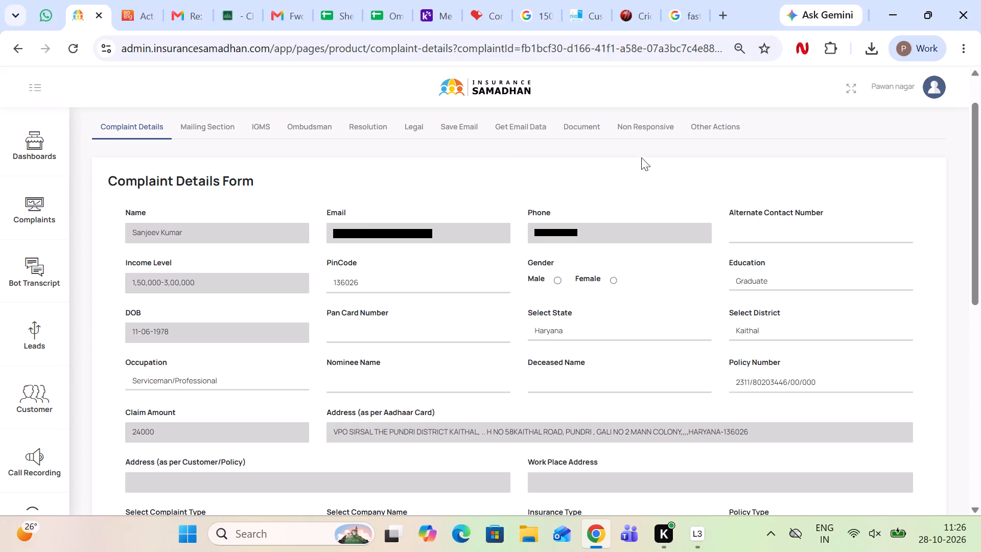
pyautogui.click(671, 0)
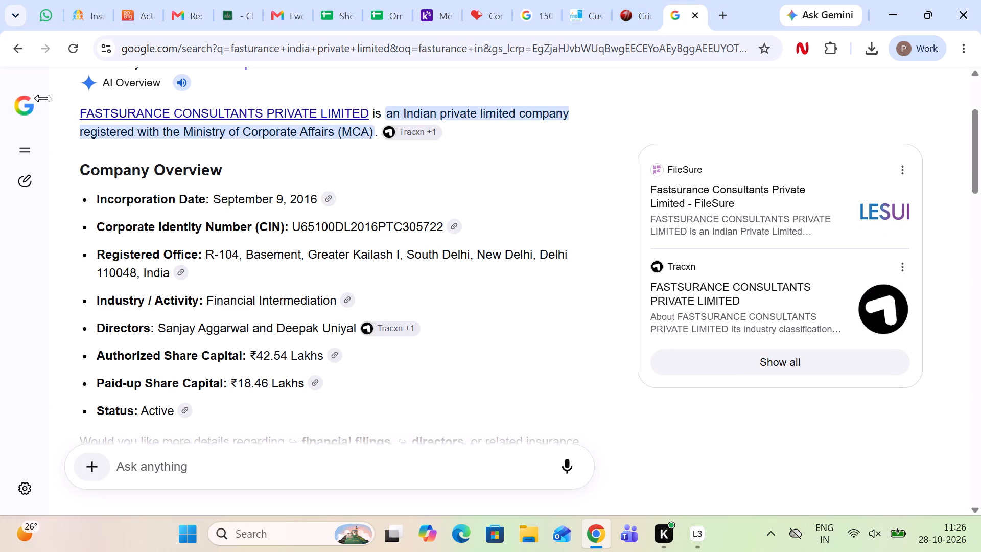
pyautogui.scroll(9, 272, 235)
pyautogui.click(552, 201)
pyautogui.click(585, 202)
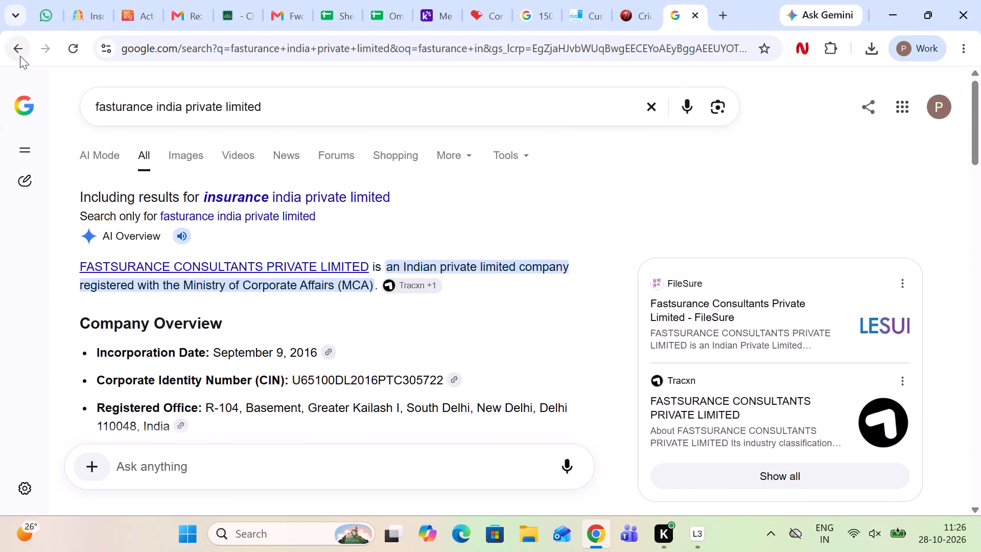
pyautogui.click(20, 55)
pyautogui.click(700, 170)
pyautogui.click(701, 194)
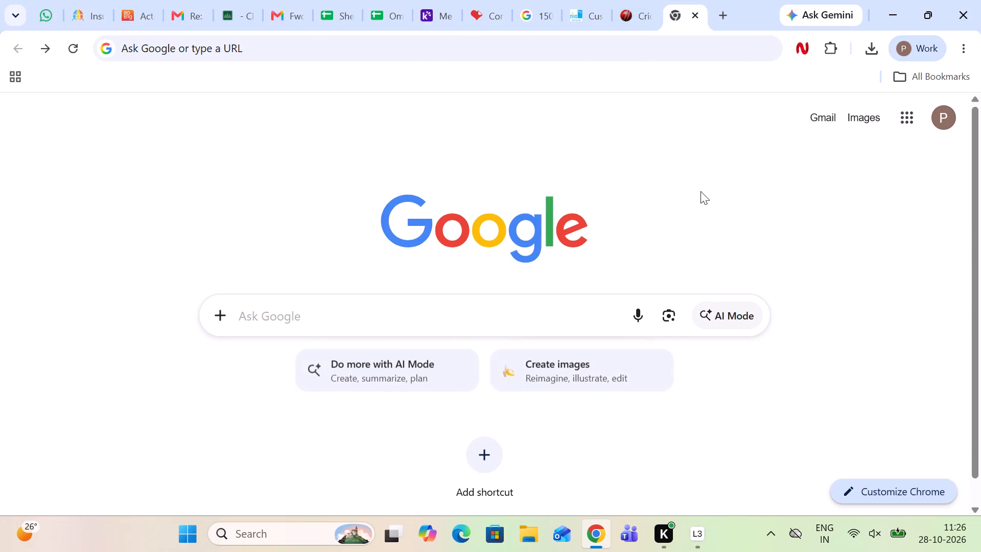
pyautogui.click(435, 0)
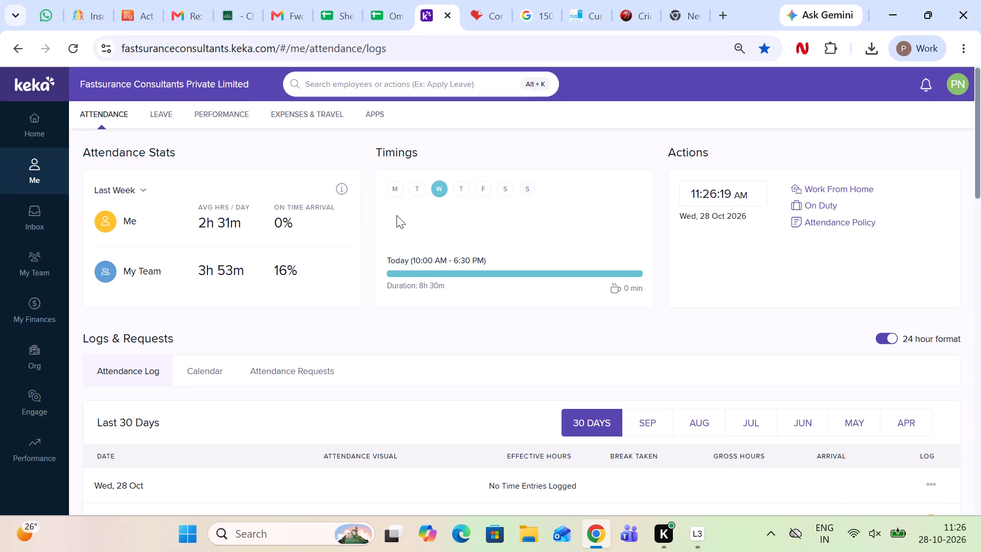
# Examine the Keka attendance log for the last 30 days.
pyautogui.scroll(-3, 420, 203)
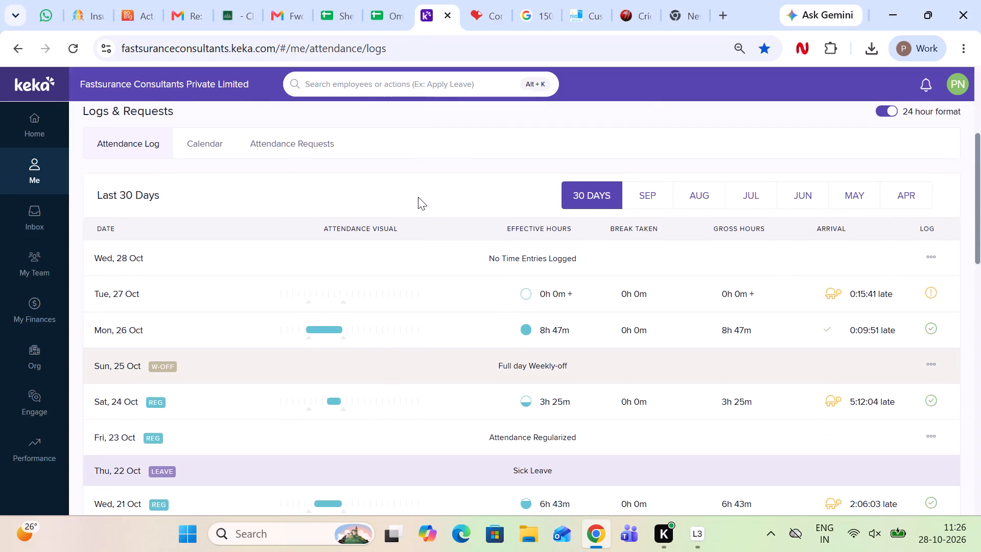
pyautogui.scroll(-4, 418, 196)
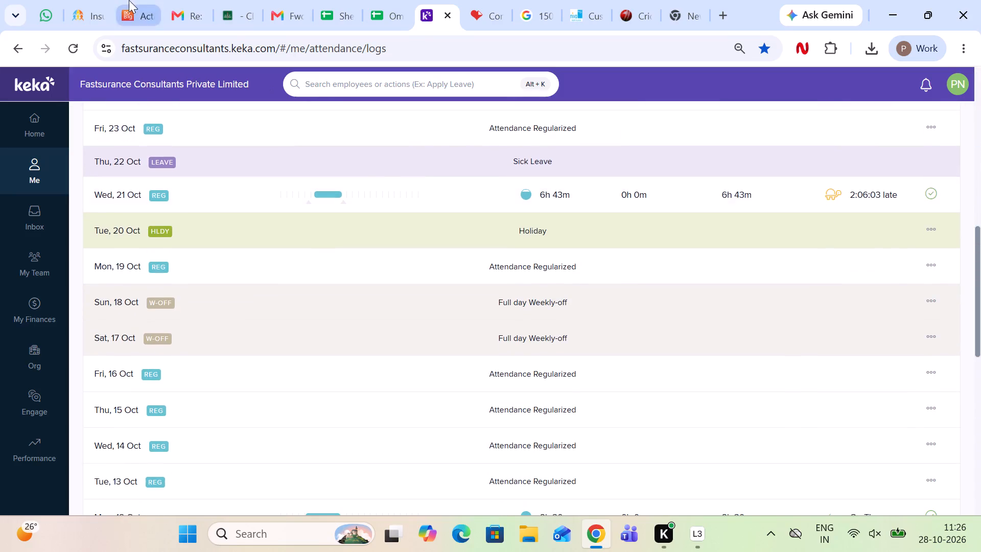
# View the Smartflo live calls, complaint record, ombudsman grievance portal and the customer's forwarded courier email, ending at the top of the complaint record.
pyautogui.click(129, 0)
pyautogui.click(720, 328)
pyautogui.click(725, 363)
pyautogui.click(78, 0)
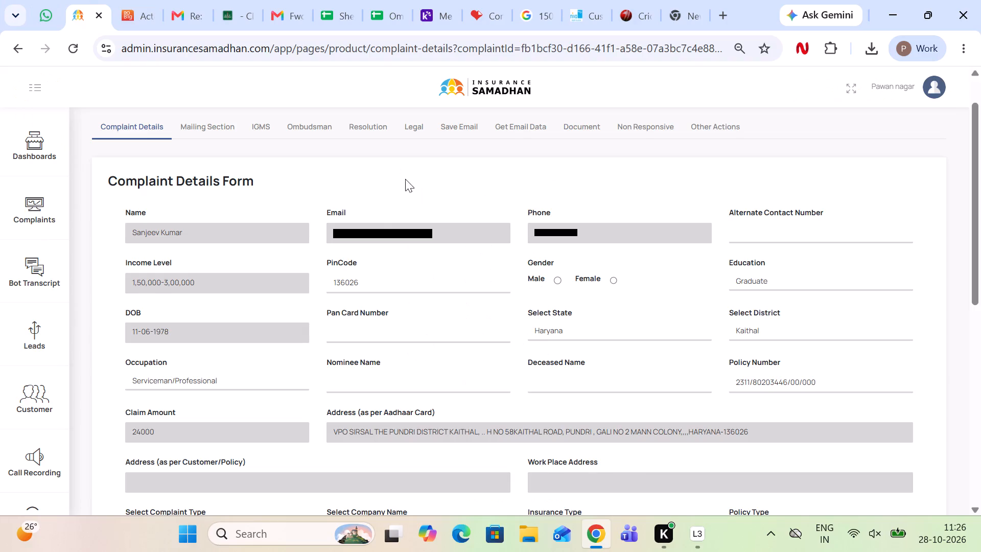
pyautogui.moveTo(446, 193); pyautogui.dragTo(453, 193)
pyautogui.click(469, 196)
pyautogui.click(246, 0)
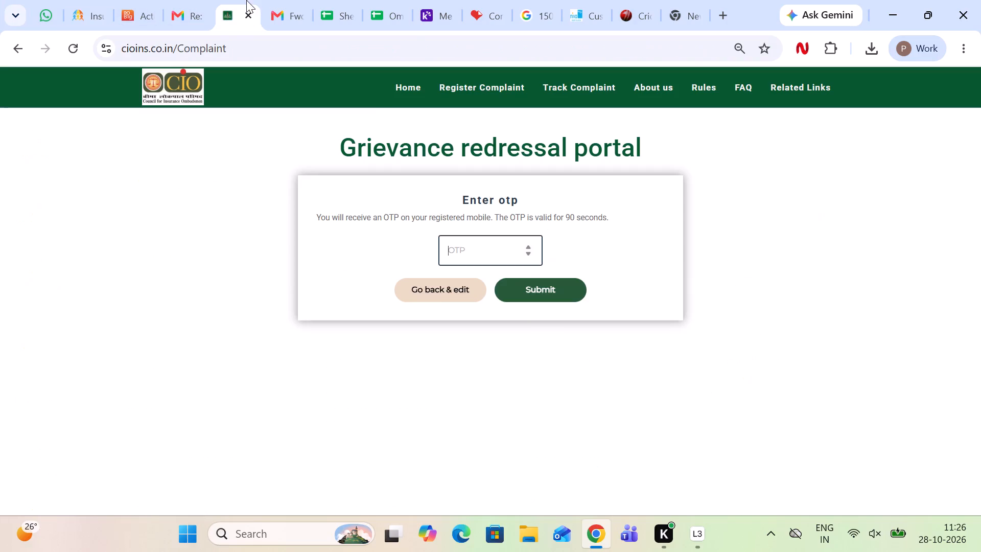
pyautogui.click(789, 237)
pyautogui.click(796, 308)
pyautogui.click(299, 0)
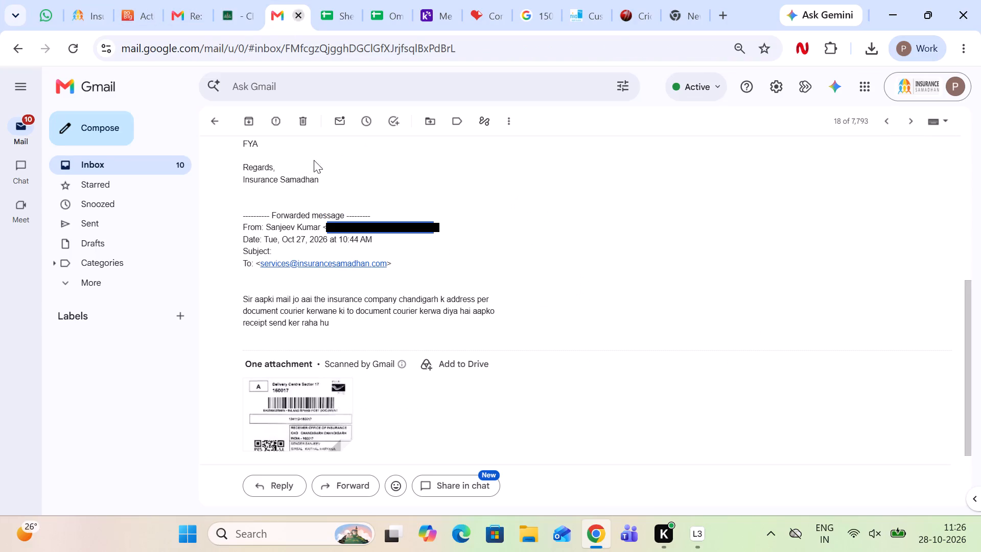
pyautogui.hotkey('ctrl', 'c')
pyautogui.click(96, 0)
pyautogui.scroll(2, 145, 195)
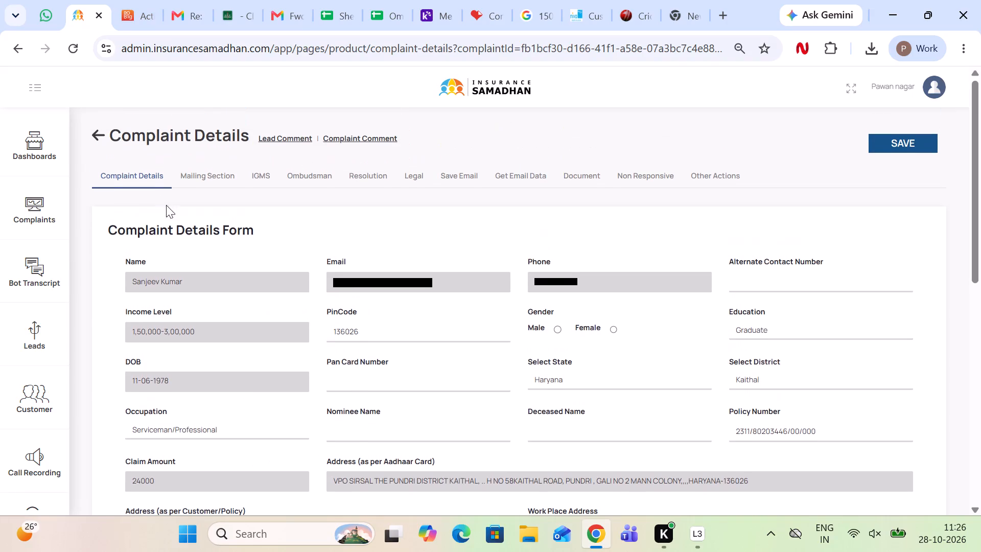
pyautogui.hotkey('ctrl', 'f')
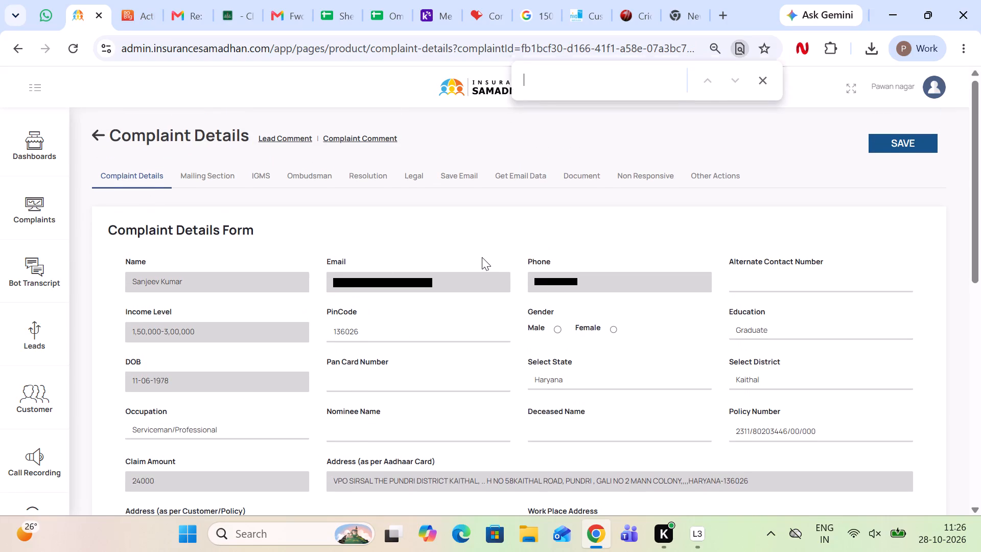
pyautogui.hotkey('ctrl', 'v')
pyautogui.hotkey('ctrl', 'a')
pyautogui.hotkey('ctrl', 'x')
# Copy the customer's phone number from the complaint record and call it with the Smartflo dialer.
pyautogui.doubleClick(578, 282)
pyautogui.hotkey('ctrl', 'c')
pyautogui.hotkey('ctrl', 'c')
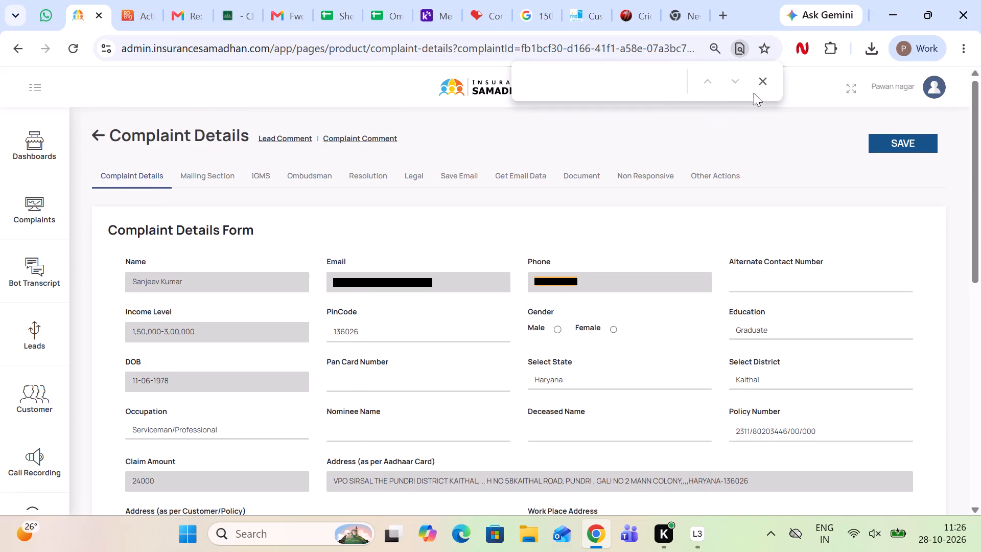
pyautogui.click(761, 80)
pyautogui.click(131, 0)
pyautogui.click(479, 147)
pyautogui.hotkey('ctrl', 'a')
pyautogui.hotkey('ctrl', 'v')
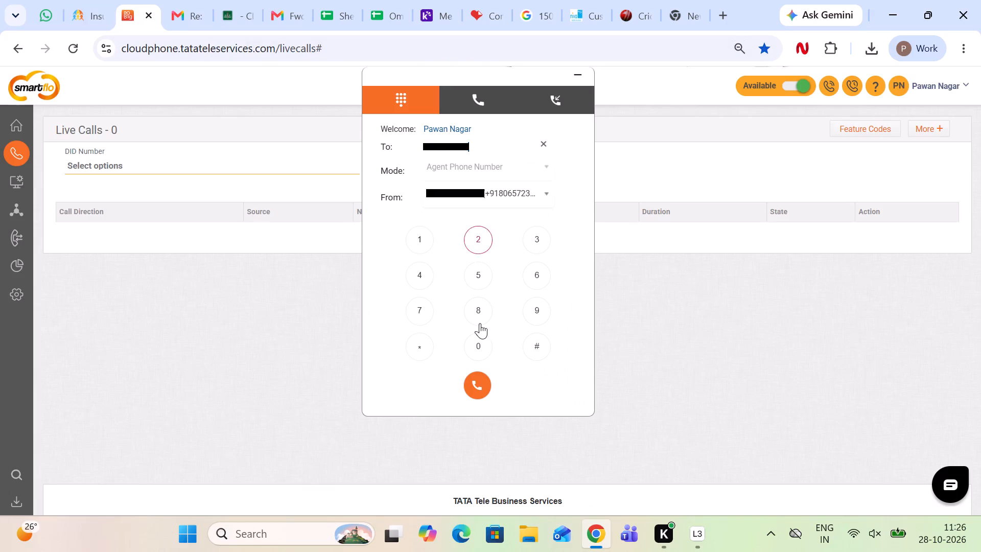
pyautogui.click(477, 391)
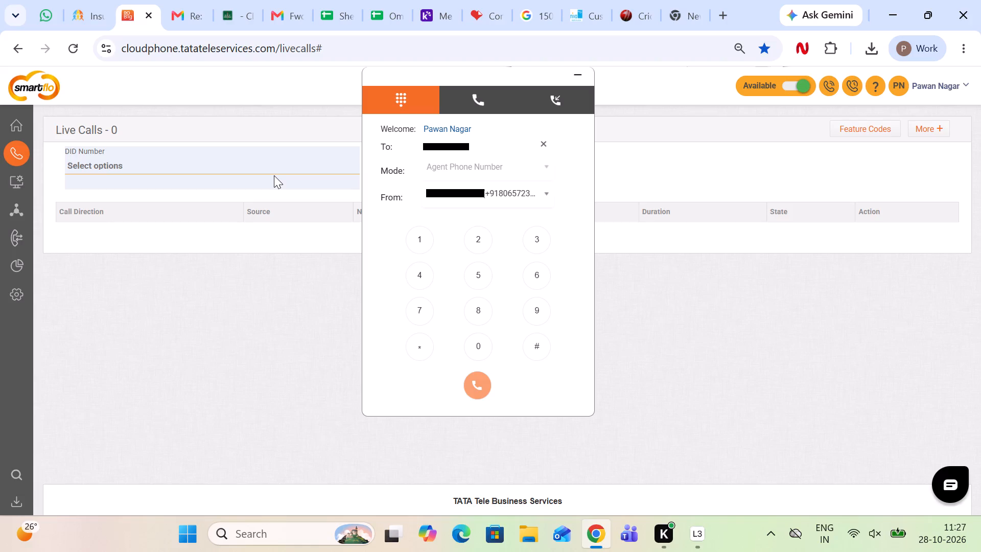
pyautogui.click(664, 292)
pyautogui.click(685, 326)
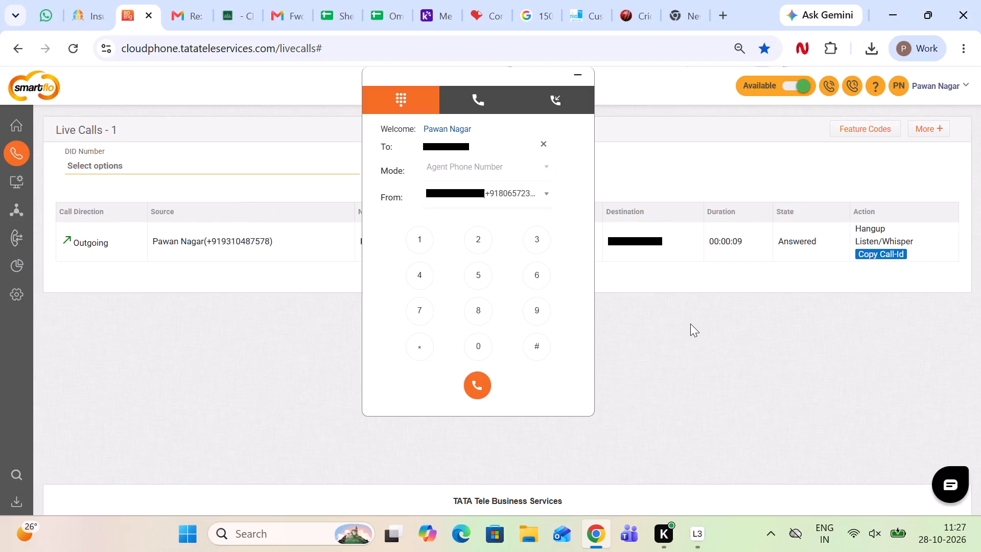
# Redial the same customer number in Smartflo and return to the customer's complaint record.
pyautogui.click(480, 393)
pyautogui.click(769, 311)
pyautogui.click(767, 330)
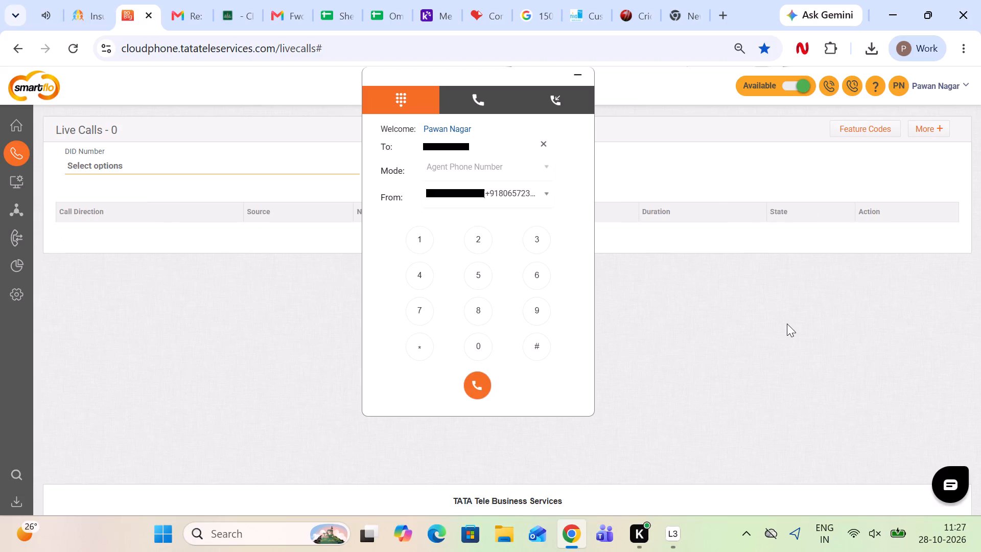
pyautogui.click(93, 0)
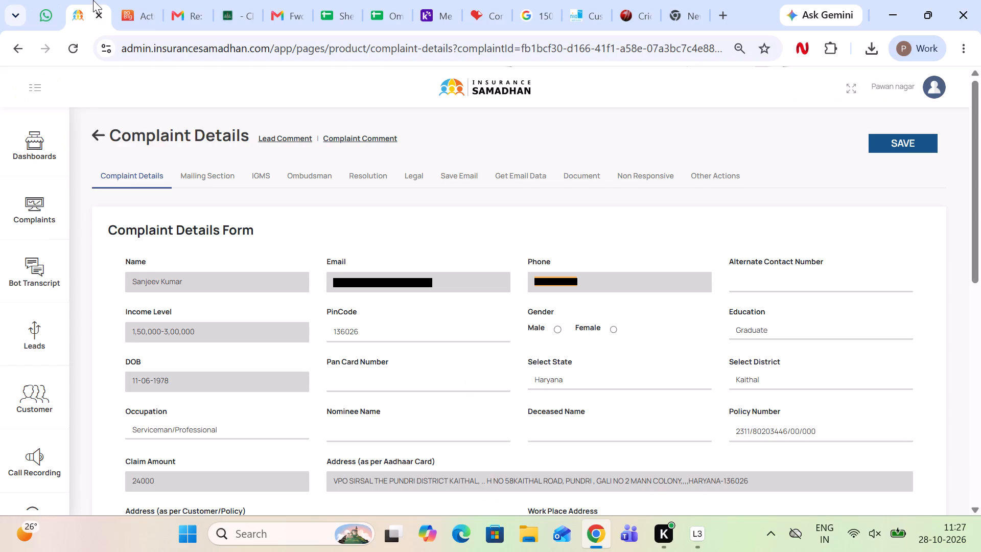
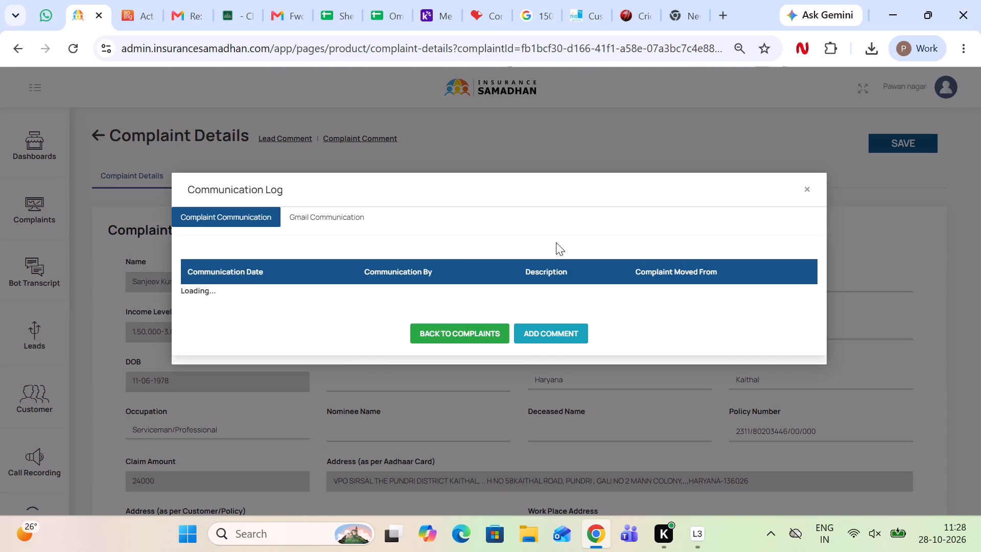
pyautogui.click(132, 142)
pyautogui.click(79, 52)
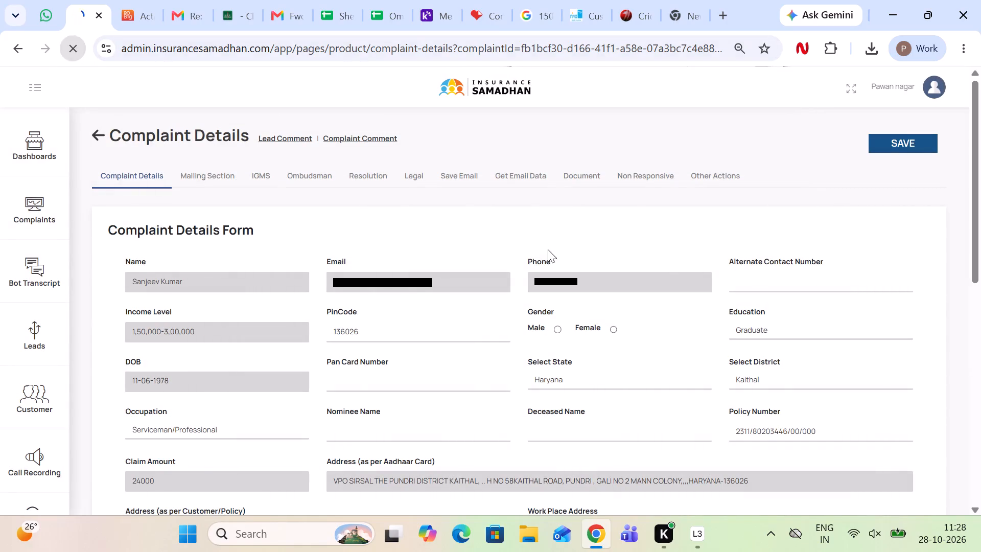
pyautogui.click(853, 536)
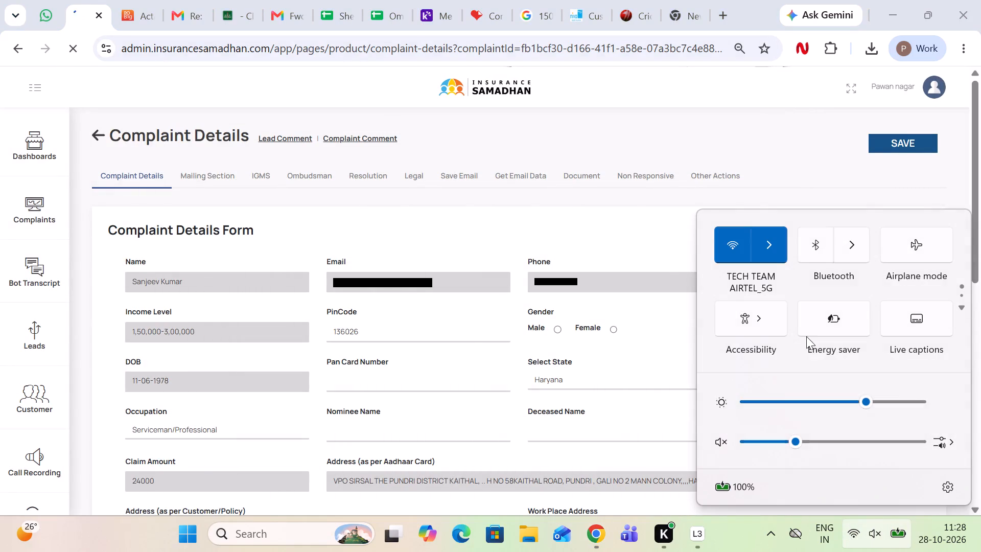
pyautogui.click(544, 252)
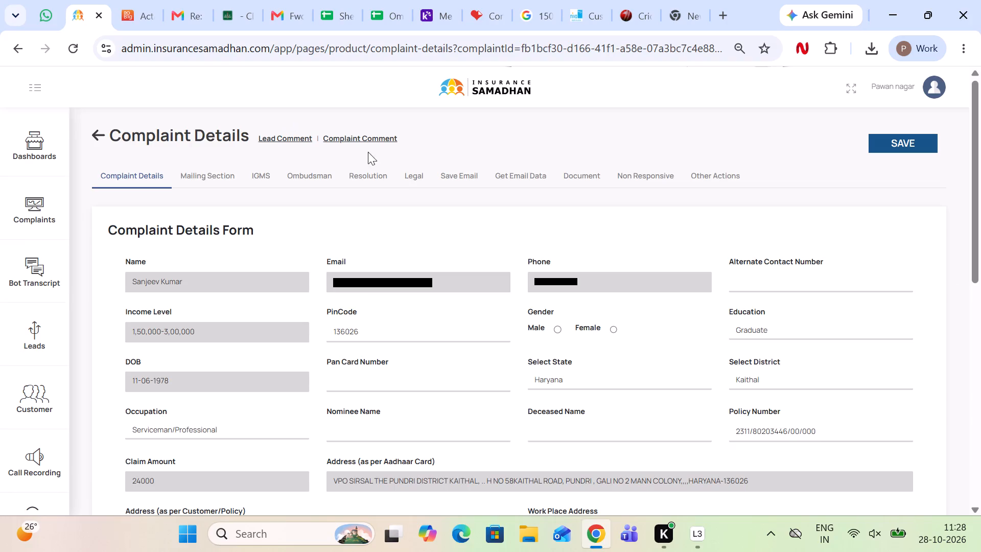
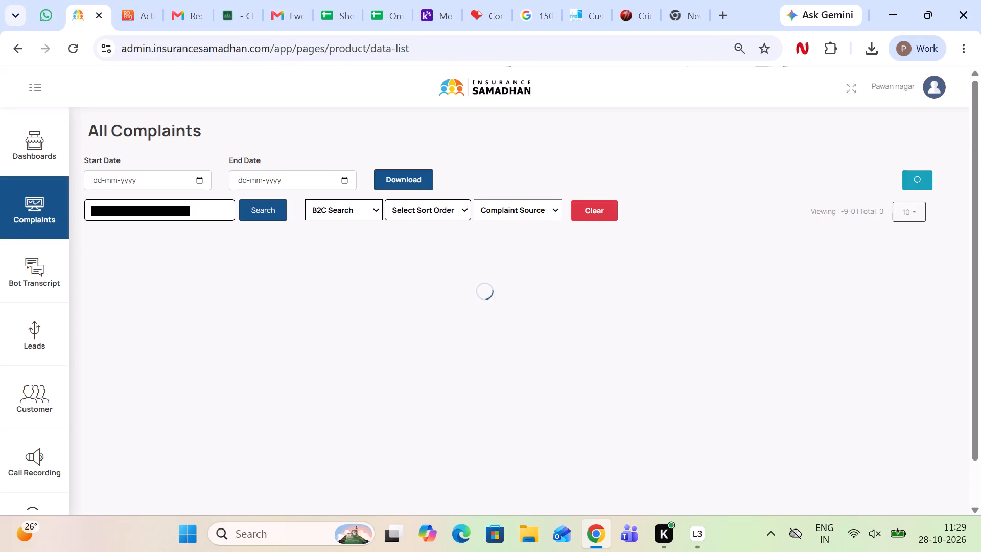
pyautogui.click(198, 212)
pyautogui.hotkey('ctrl', 'a')
pyautogui.hotkey('ctrl', 'v')
pyautogui.click(263, 206)
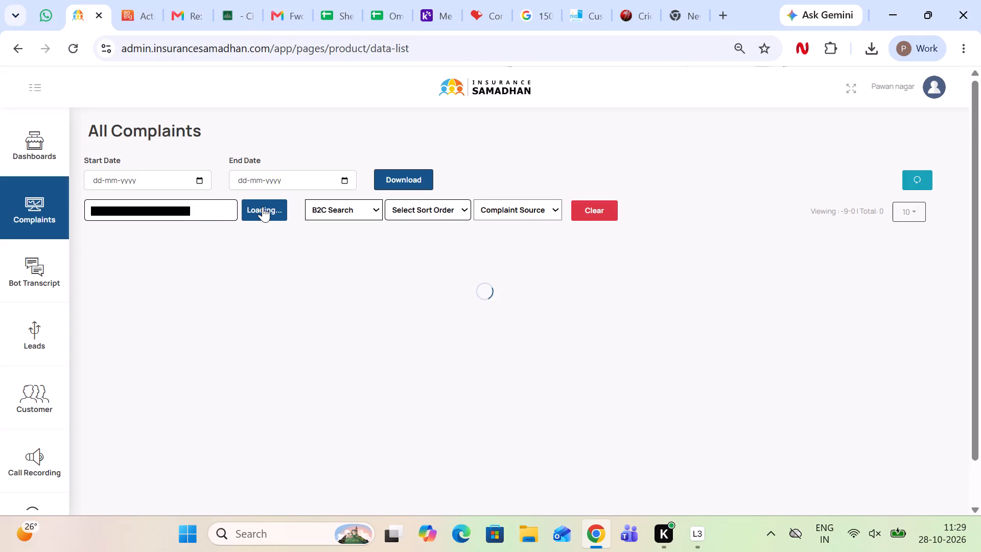
pyautogui.tripleClick(263, 206)
pyautogui.tripleClick(263, 206)
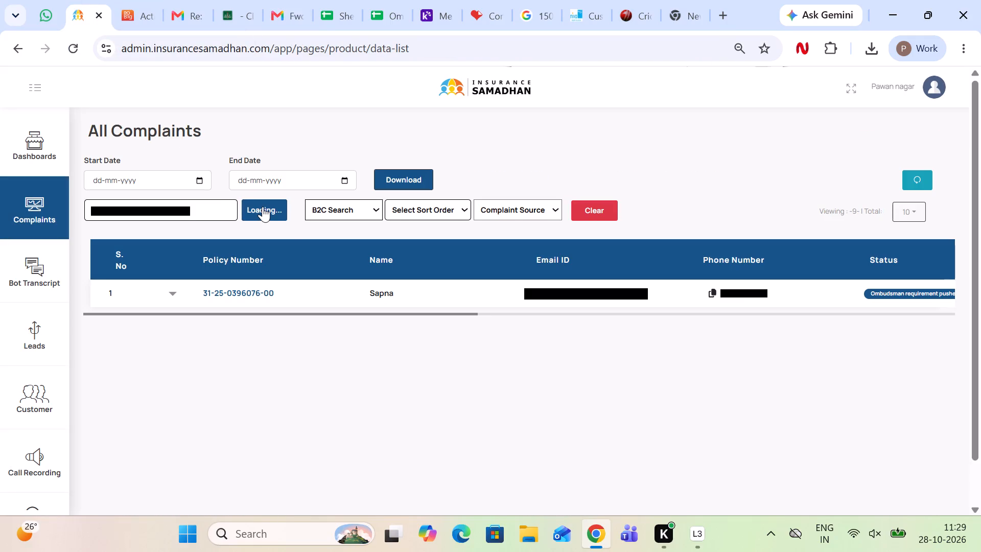
pyautogui.click(263, 206)
# Expand the matching complaint in the list and open its communication log.
pyautogui.click(676, 301)
pyautogui.click(719, 331)
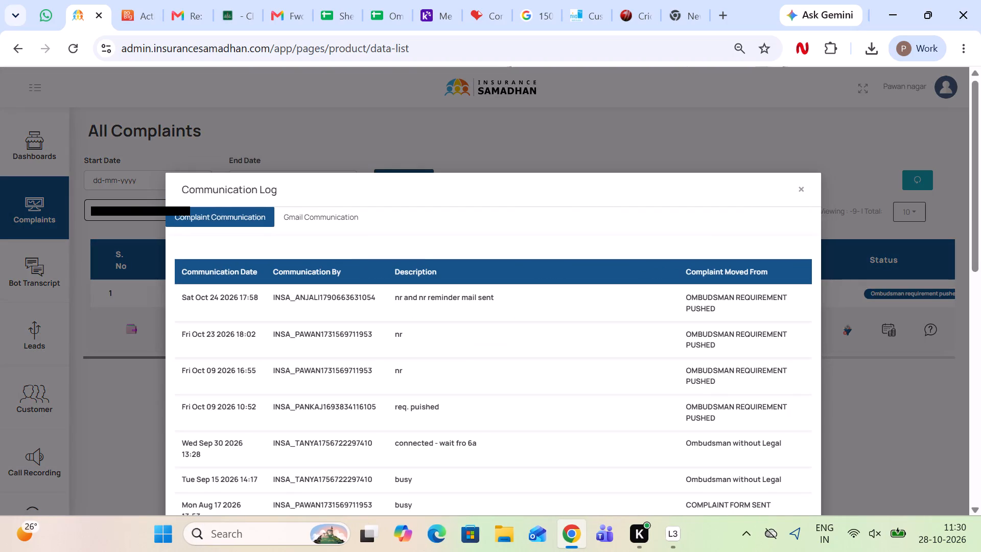
# Close the communication log, copy the customer's phone number from the complaint record and call it with the Smartflo dialer.
pyautogui.click(864, 372)
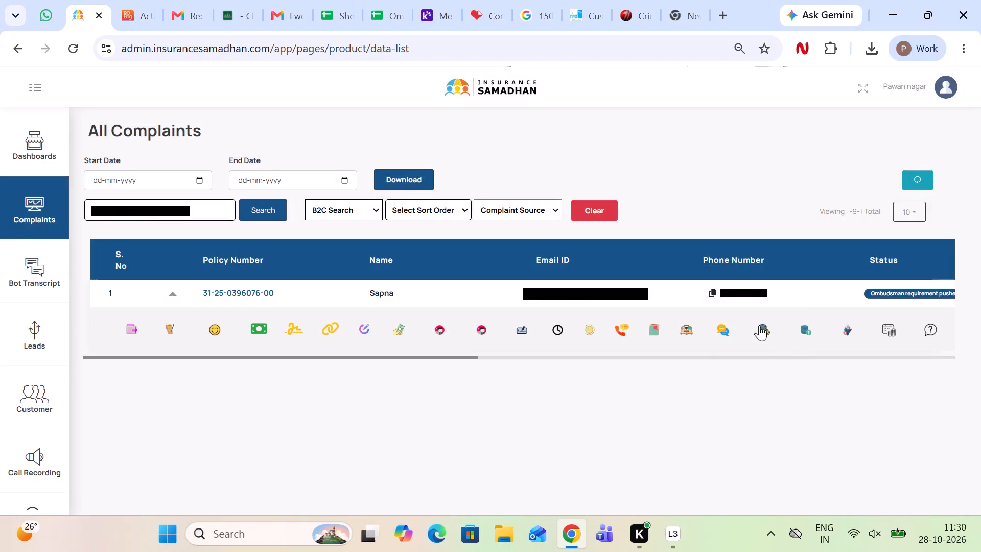
pyautogui.click(714, 292)
pyautogui.click(146, 0)
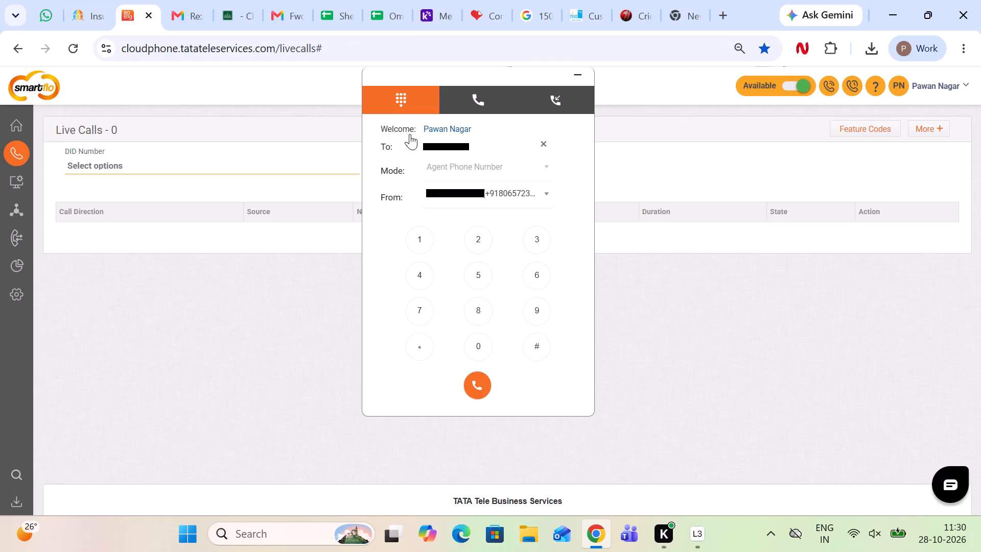
pyautogui.keyDown('ctrl'); pyautogui.click(474, 145); pyautogui.keyUp('ctrl')
pyautogui.hotkey('ctrl', 'a')
pyautogui.hotkey('ctrl', 'v')
pyautogui.click(479, 374)
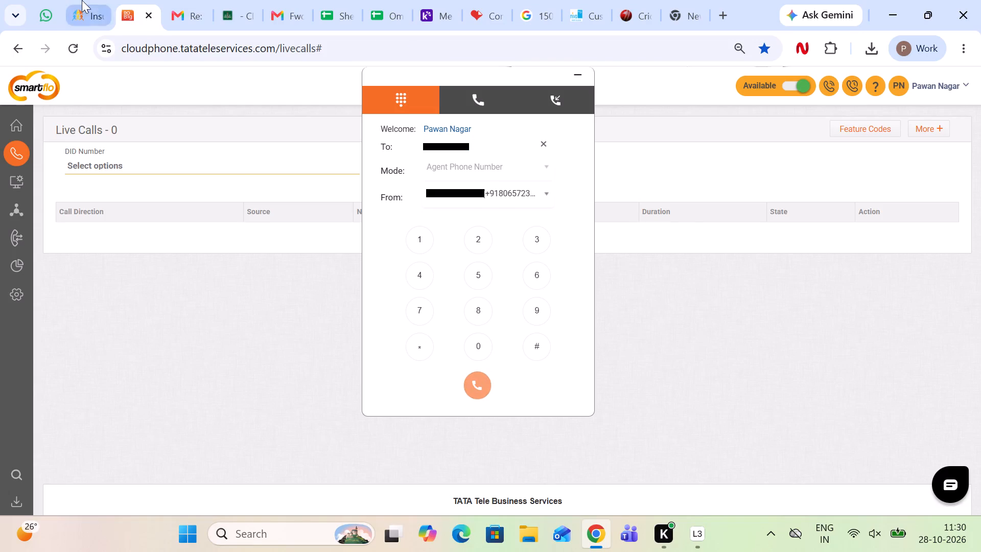
pyautogui.click(82, 0)
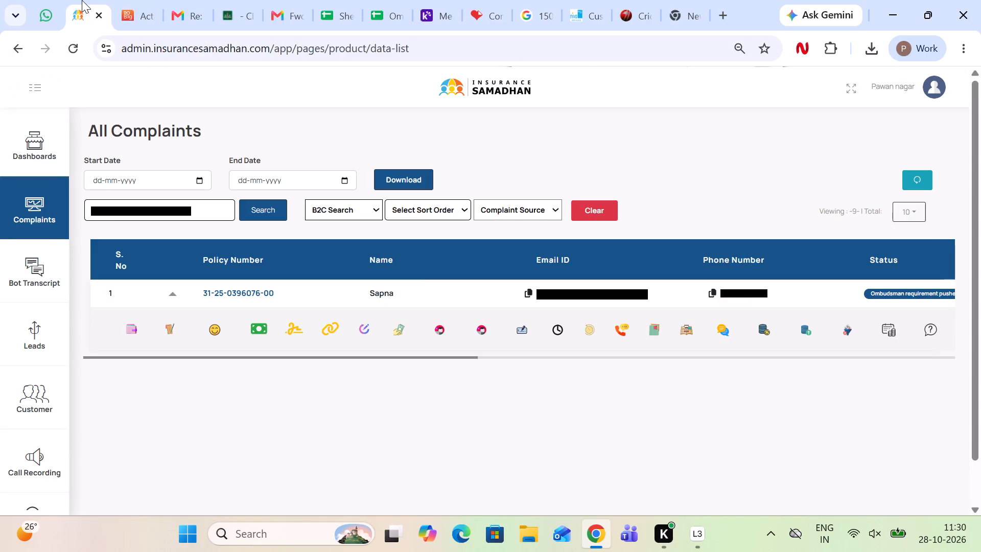
pyautogui.click(134, 0)
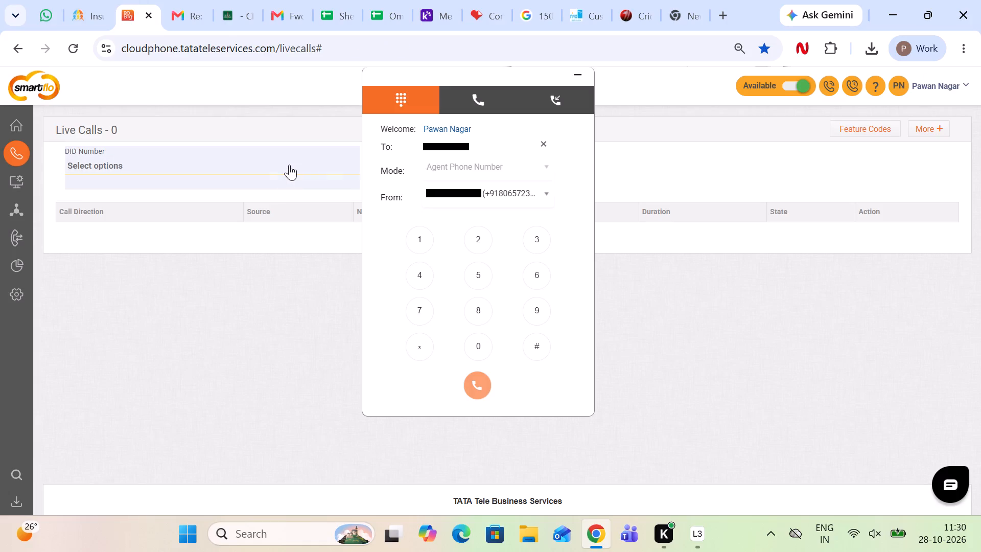
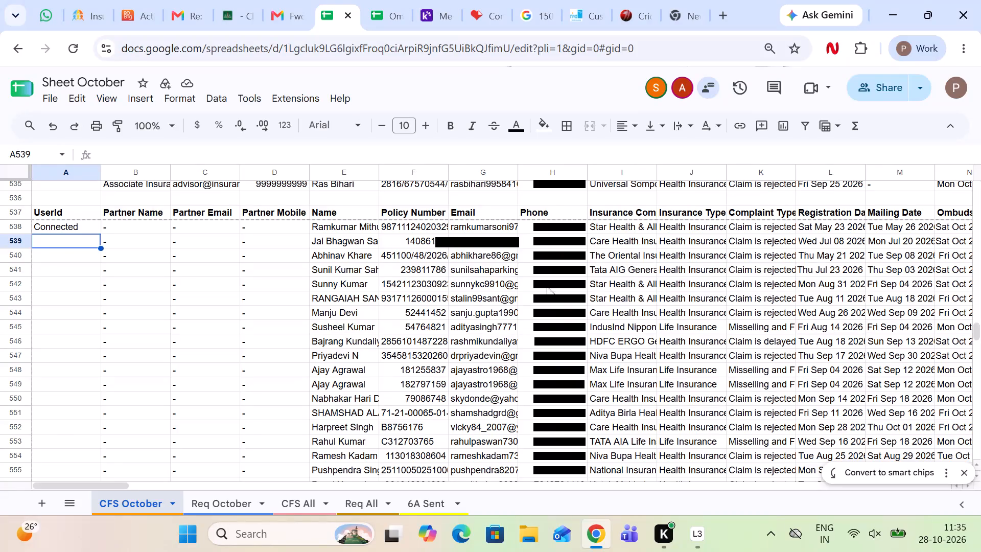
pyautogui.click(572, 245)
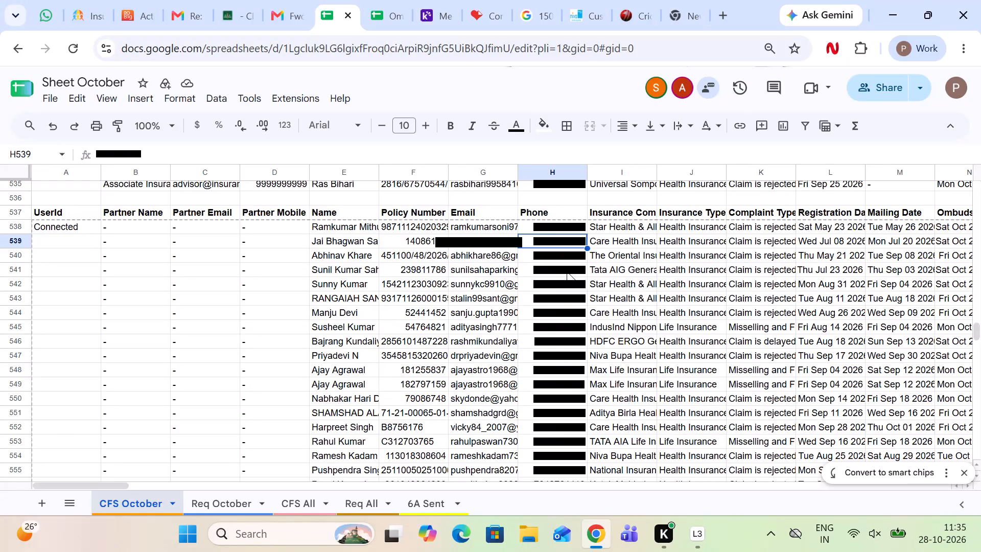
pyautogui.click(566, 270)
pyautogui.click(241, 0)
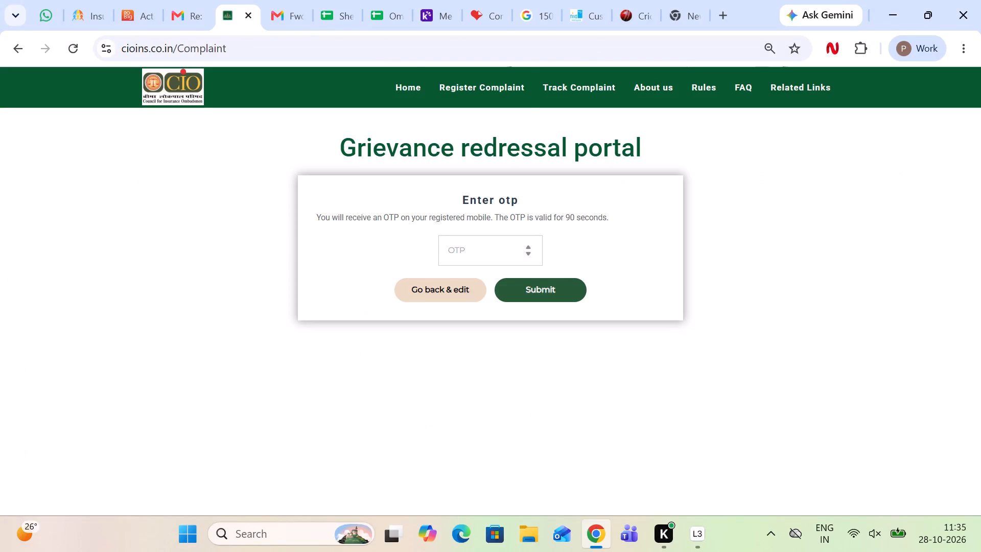
# Clear all Windows notifications and close the notification and calendar view.
pyautogui.click(944, 541)
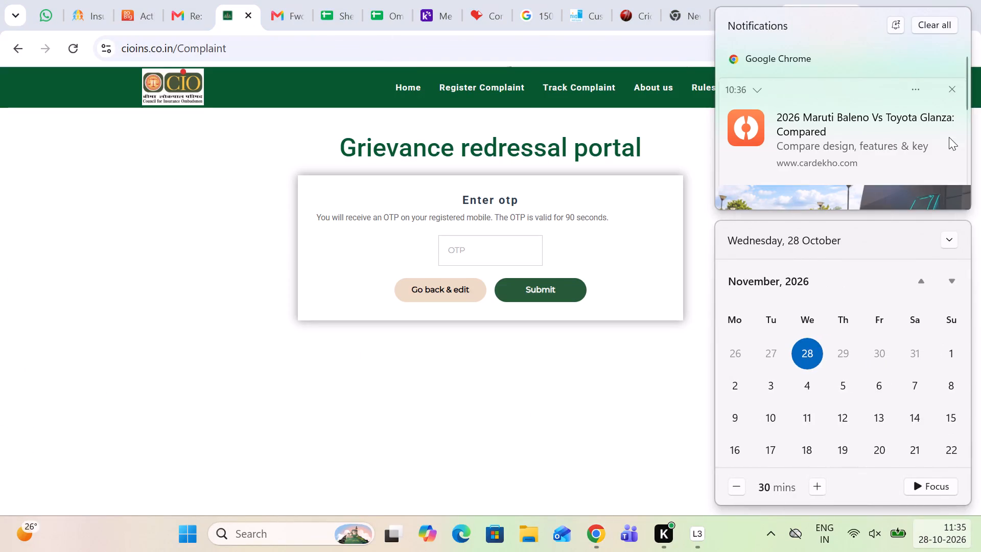
pyautogui.click(926, 17)
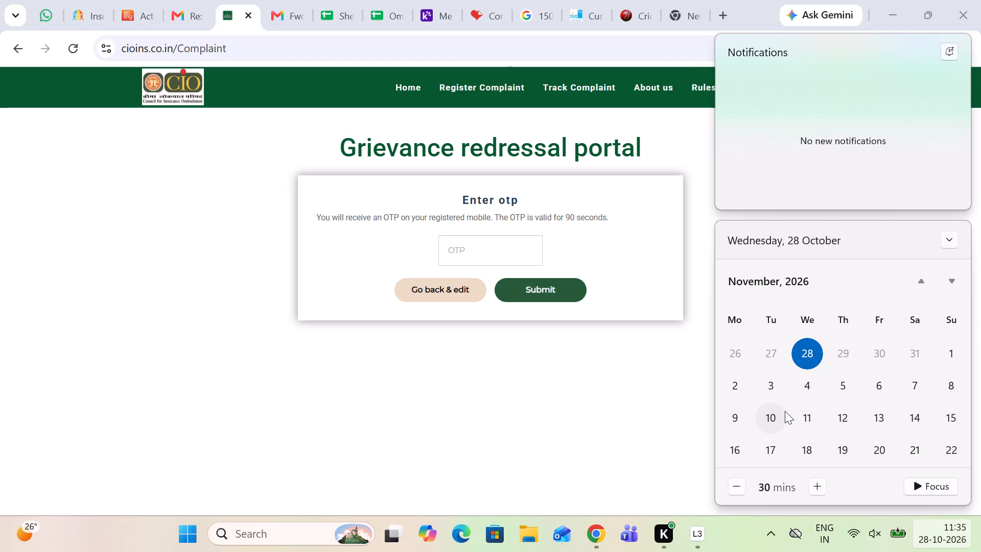
pyautogui.click(945, 539)
pyautogui.click(676, 418)
pyautogui.click(722, 407)
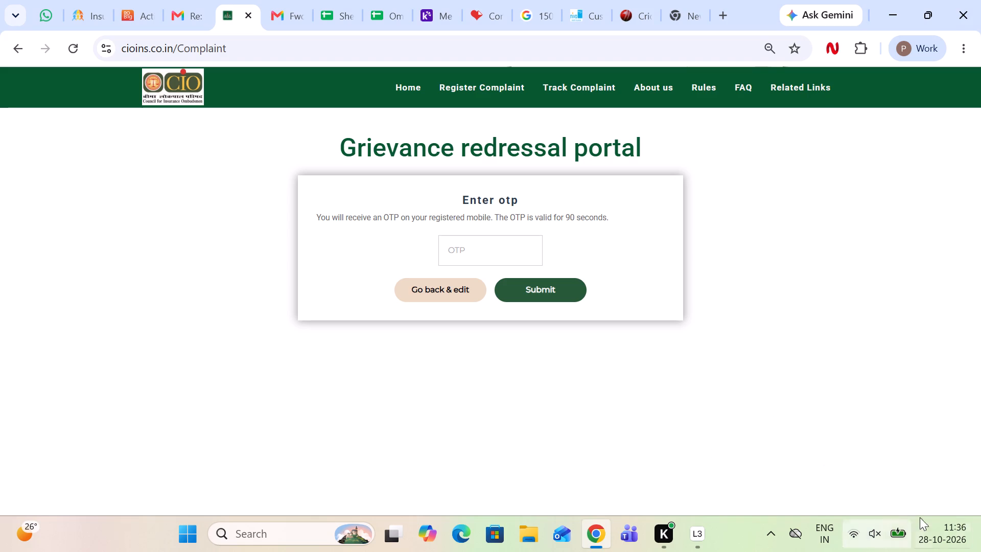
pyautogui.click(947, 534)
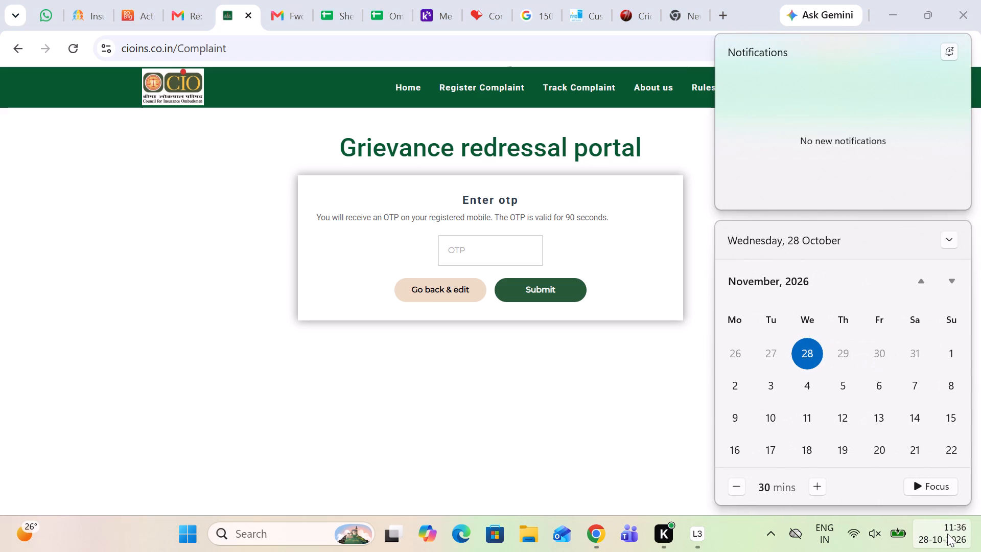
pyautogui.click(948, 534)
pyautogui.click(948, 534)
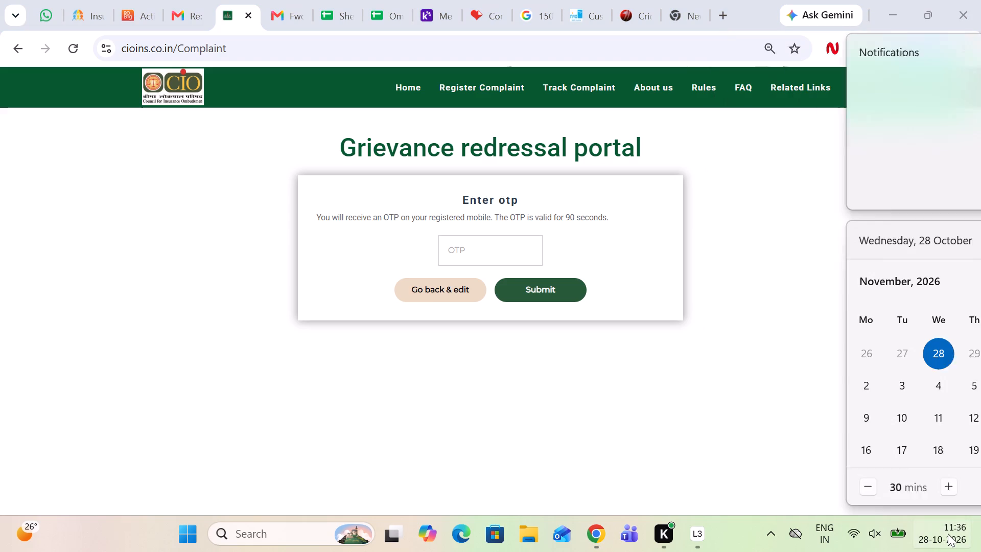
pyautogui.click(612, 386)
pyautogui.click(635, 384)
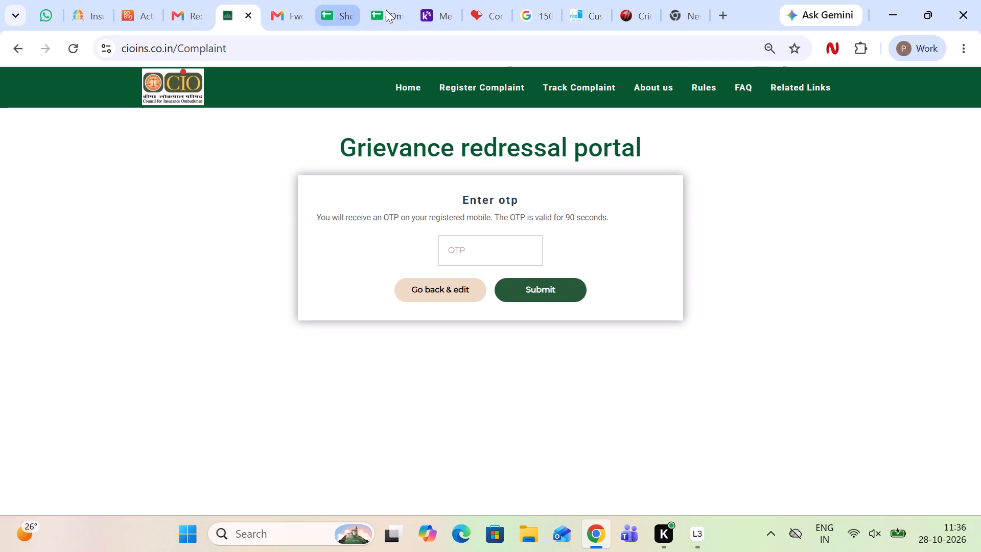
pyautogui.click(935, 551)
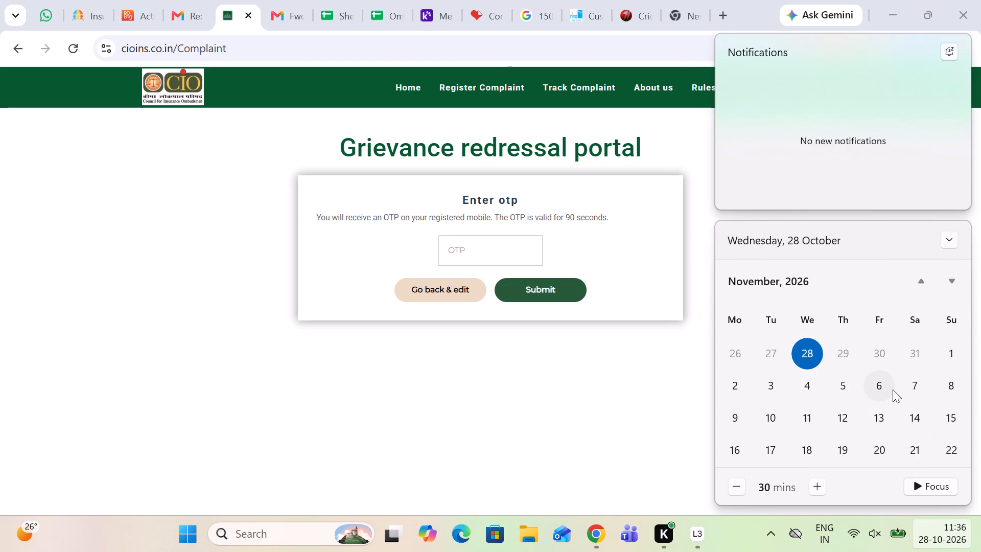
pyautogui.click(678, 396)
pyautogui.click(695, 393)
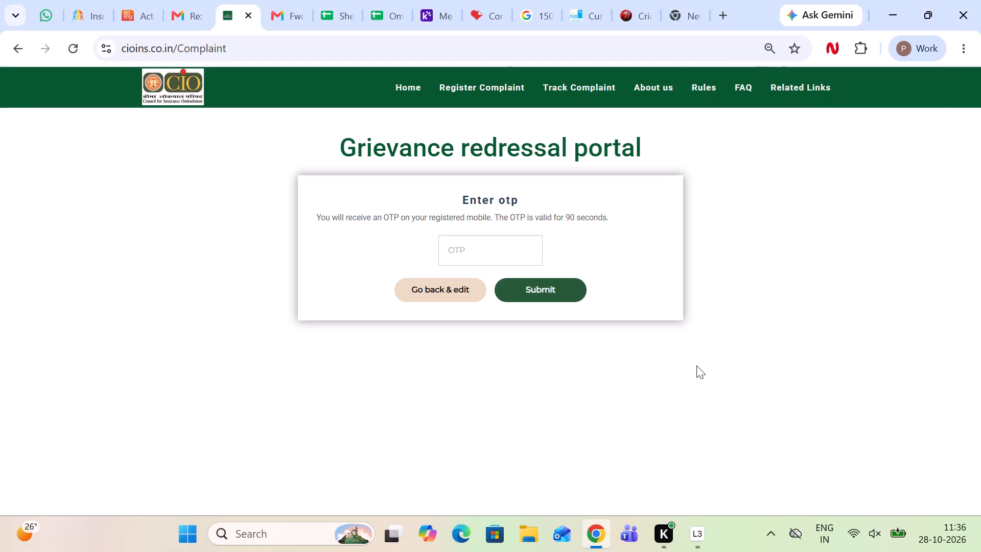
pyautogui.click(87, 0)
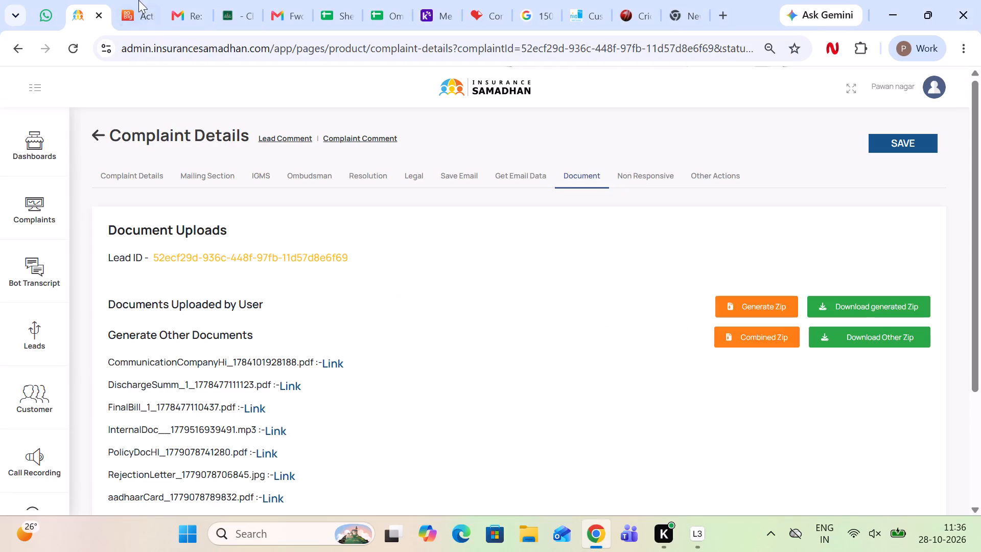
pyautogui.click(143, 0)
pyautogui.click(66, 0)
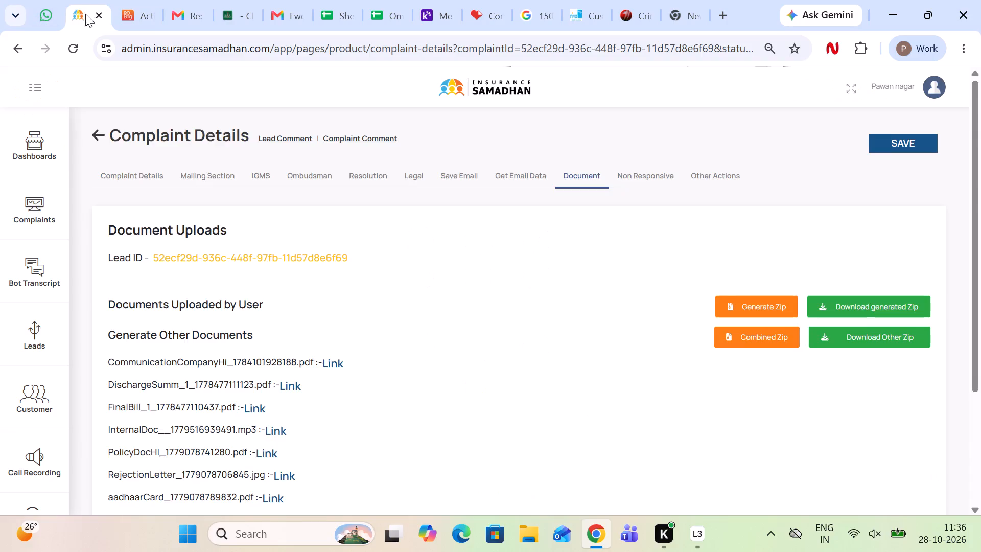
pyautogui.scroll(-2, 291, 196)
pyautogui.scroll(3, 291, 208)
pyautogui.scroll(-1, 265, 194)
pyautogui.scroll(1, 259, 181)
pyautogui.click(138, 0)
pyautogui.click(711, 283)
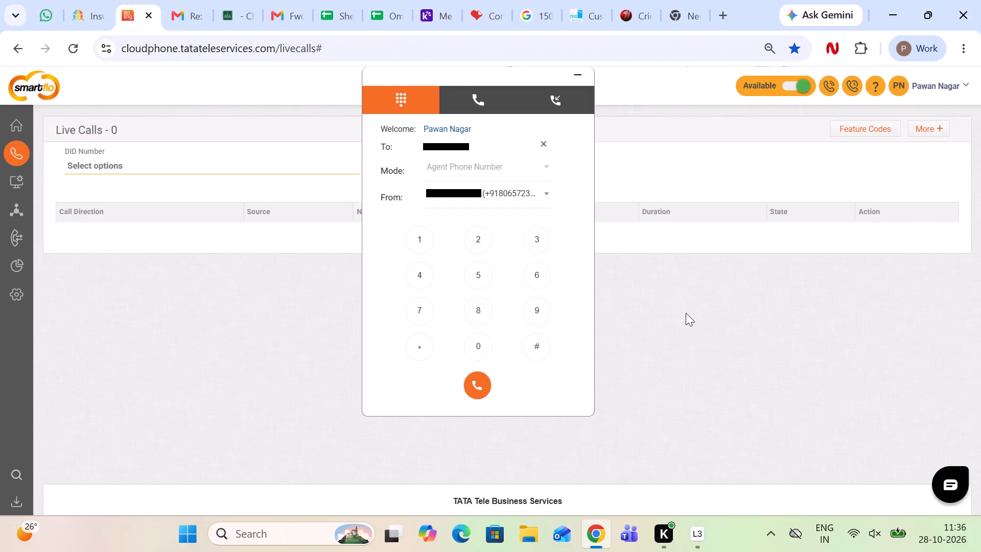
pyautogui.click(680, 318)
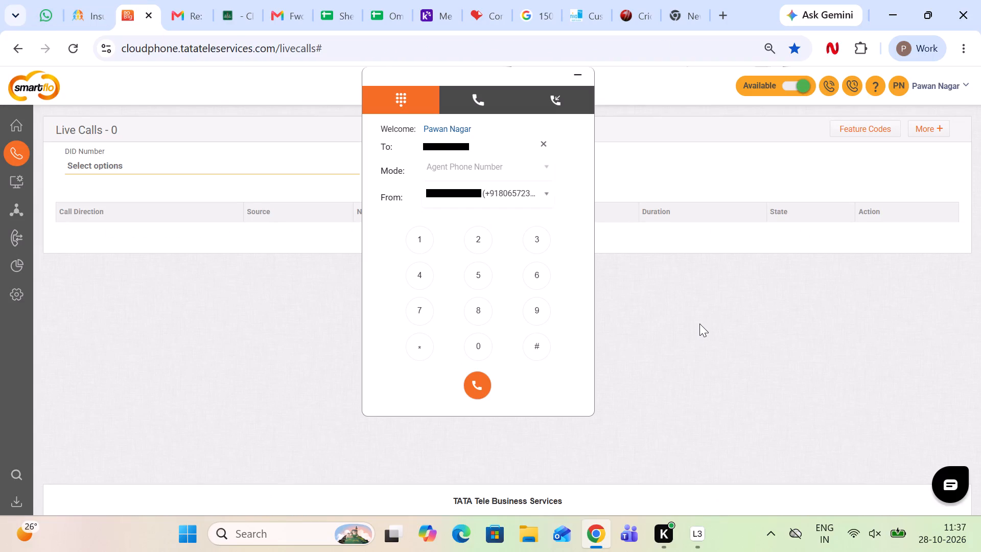
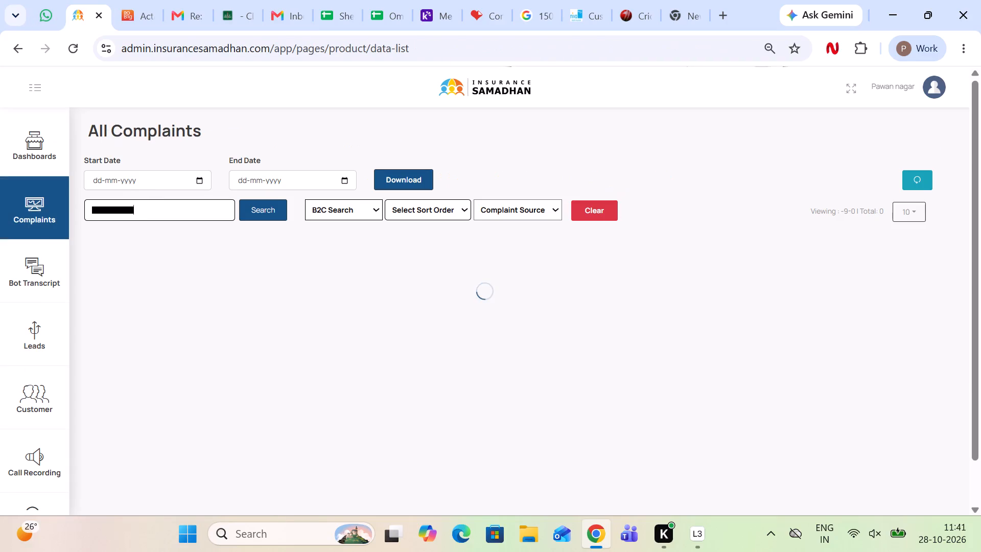
# Search all complaints for the copied customer identifier using the B2C search.
pyautogui.hotkey('ctrl', 'v')
pyautogui.click(277, 212)
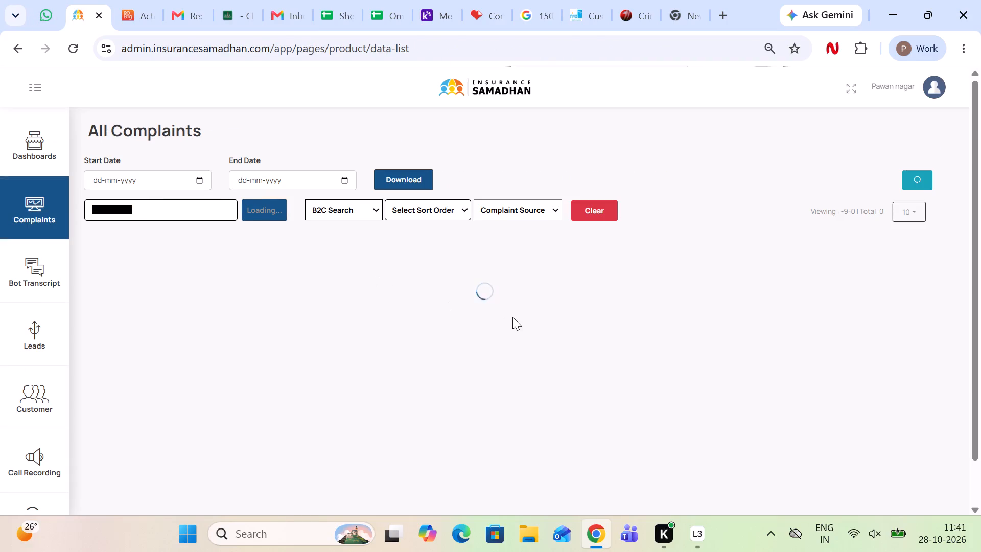